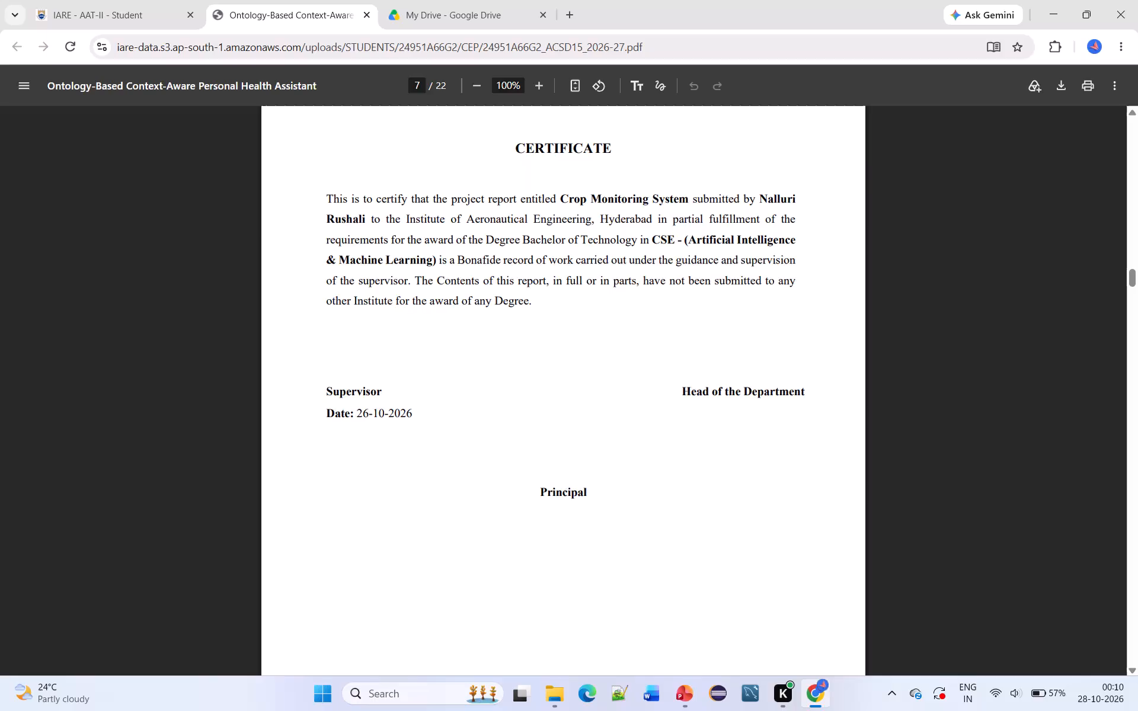
Look through the uploaded Crop Monitoring System report, from the certificate to the references and back to the self-assessment form, and close it.
scroll(616, 149, "up", 6)
scroll(616, 149, "down", 2)
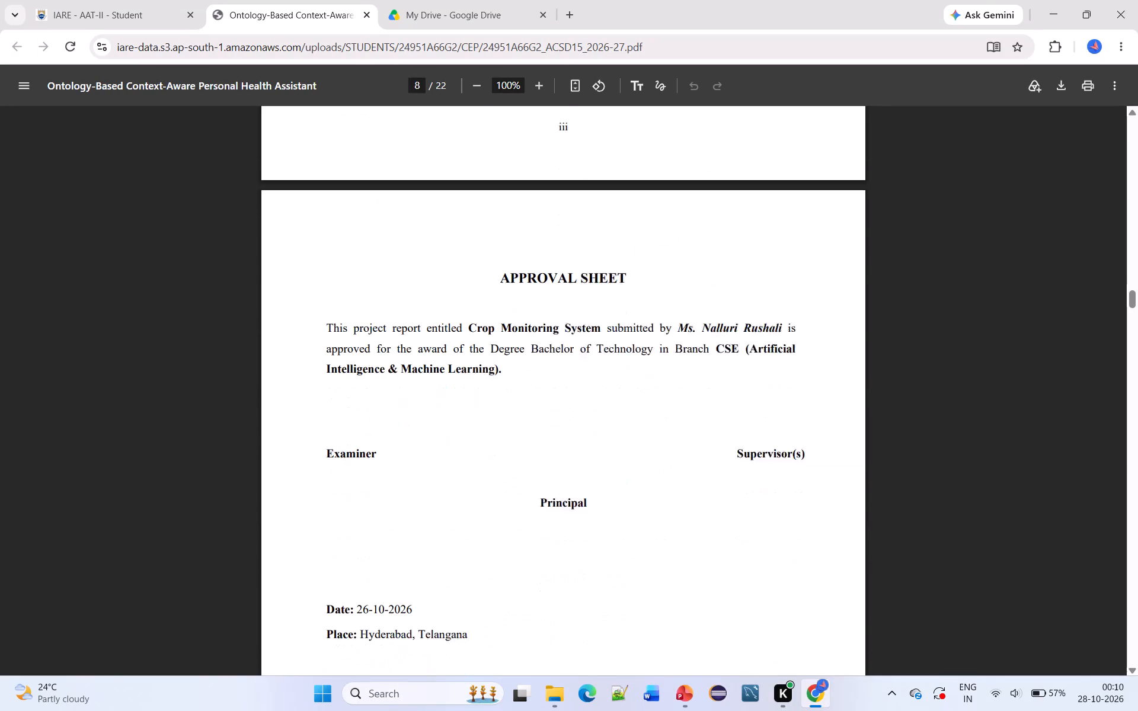
scroll(546, 452, "down", 3)
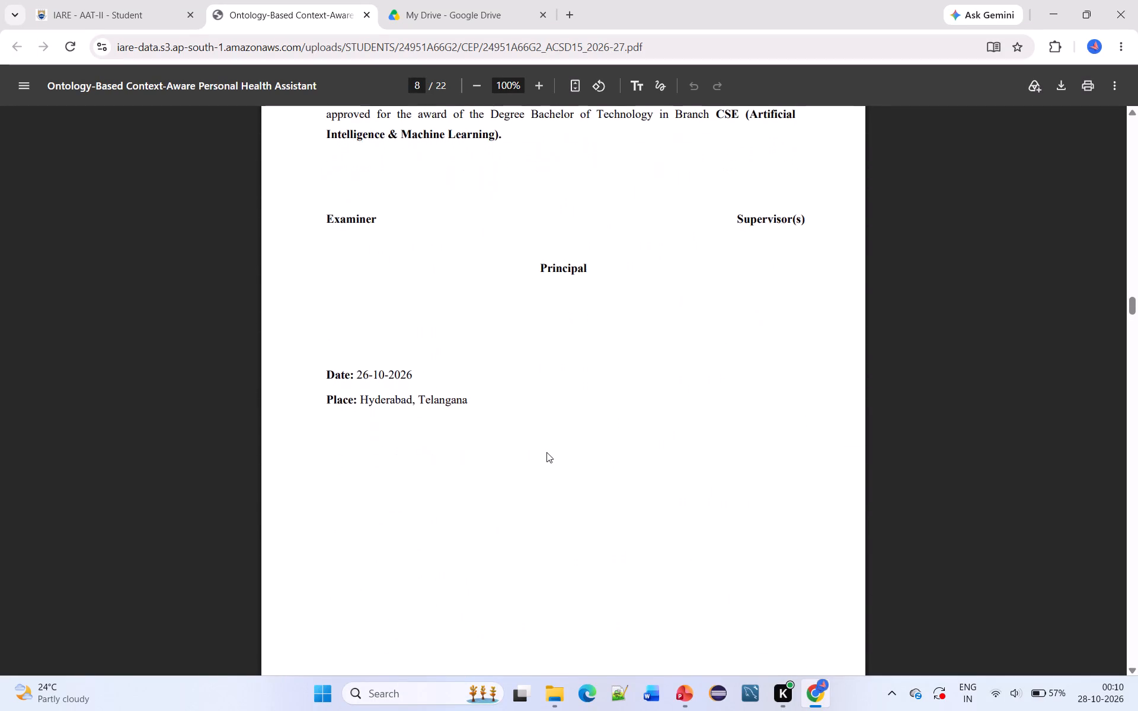
scroll(546, 452, "down", 5)
scroll(546, 452, "up", 1)
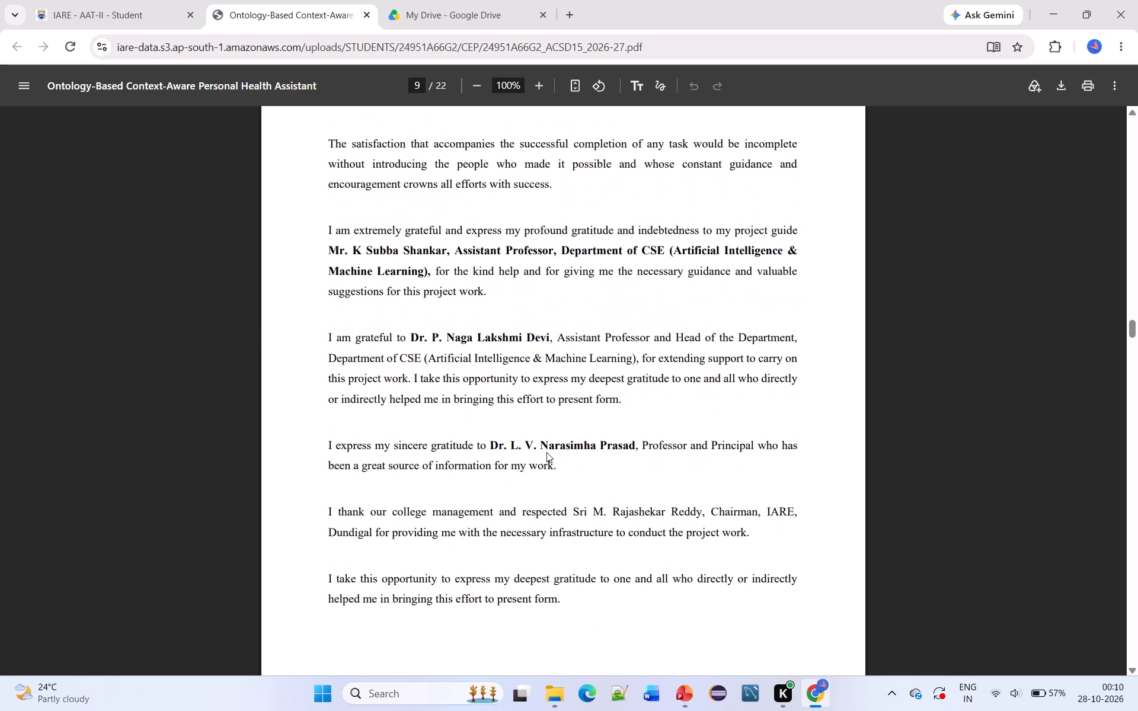
scroll(546, 452, "down", 3)
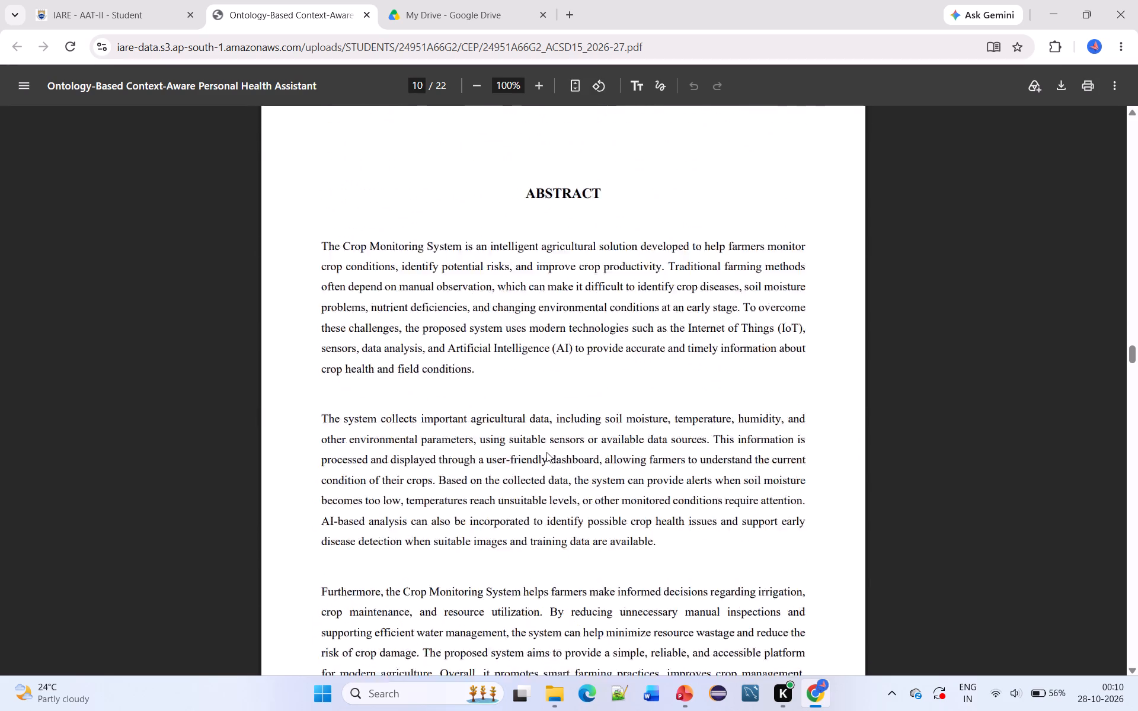
scroll(546, 452, "down", 20)
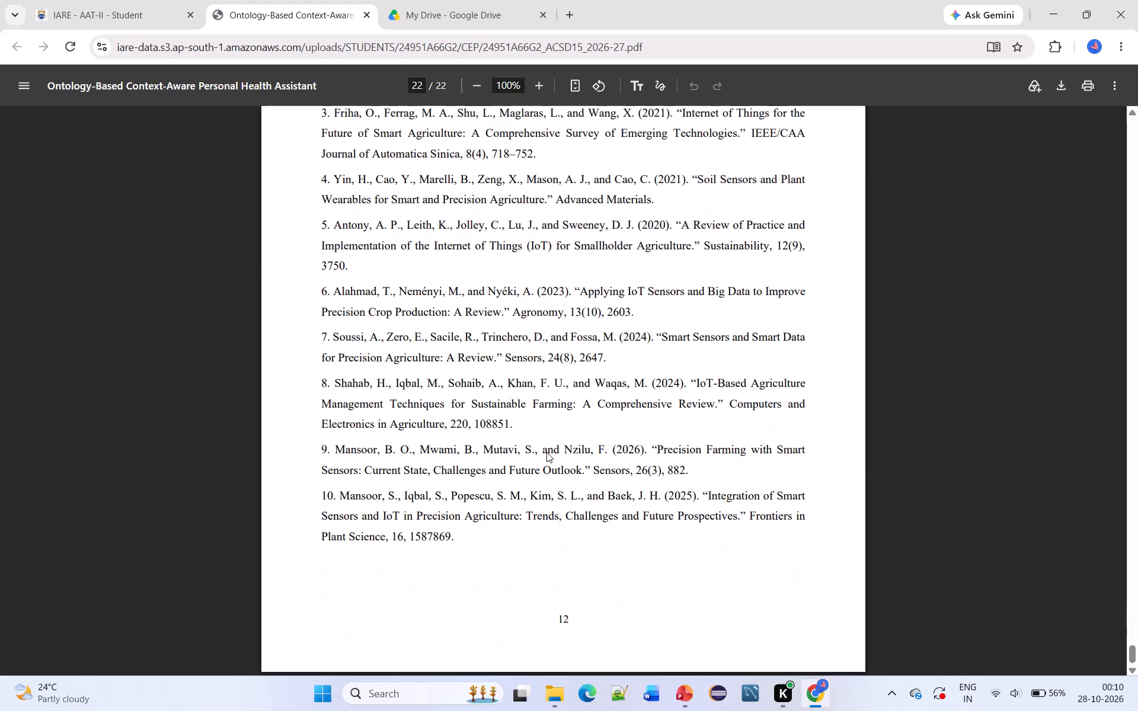
scroll(546, 452, "up", 11)
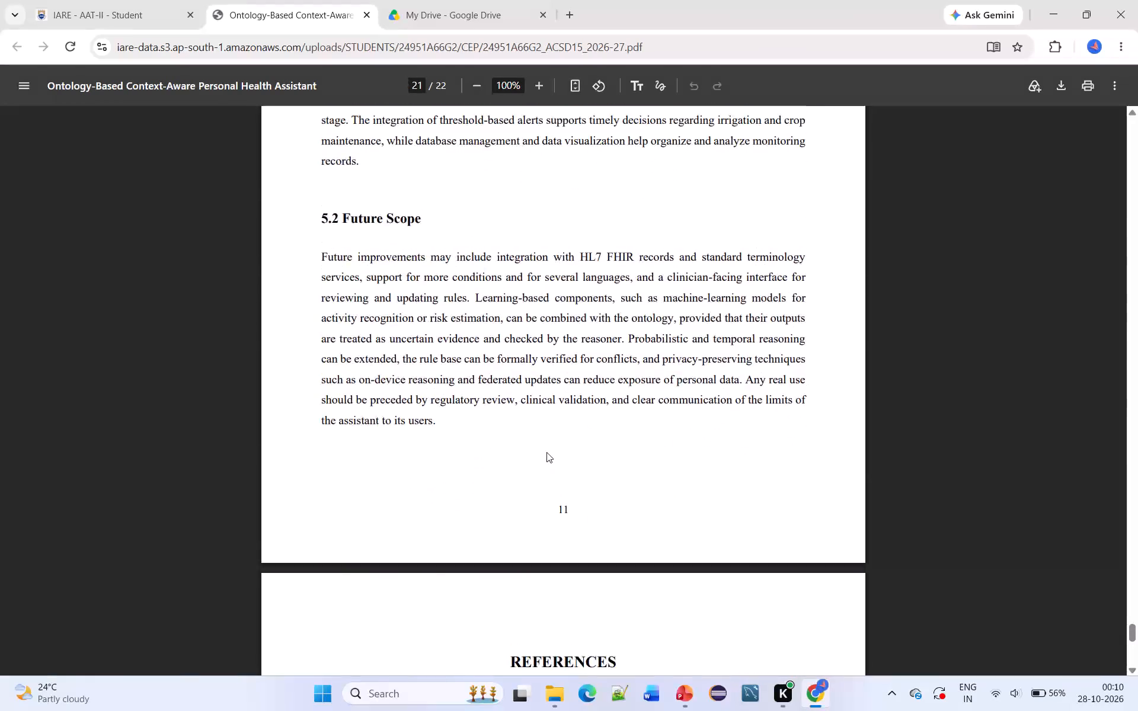
scroll(546, 452, "up", 7)
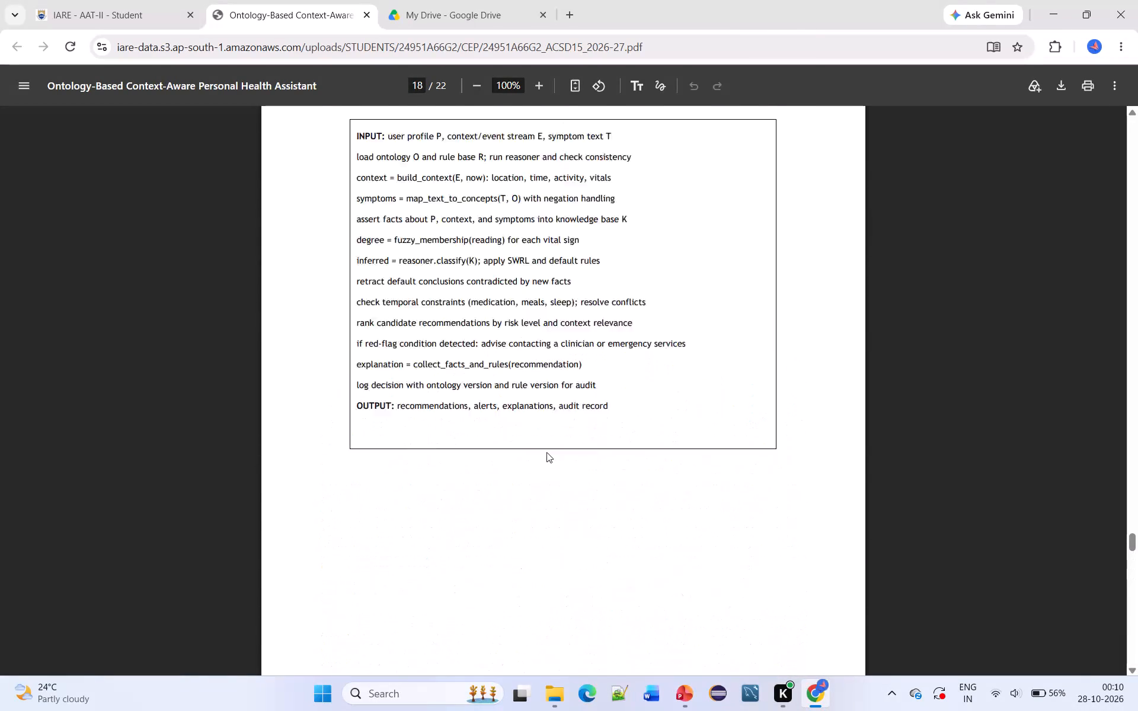
scroll(546, 452, "up", 5)
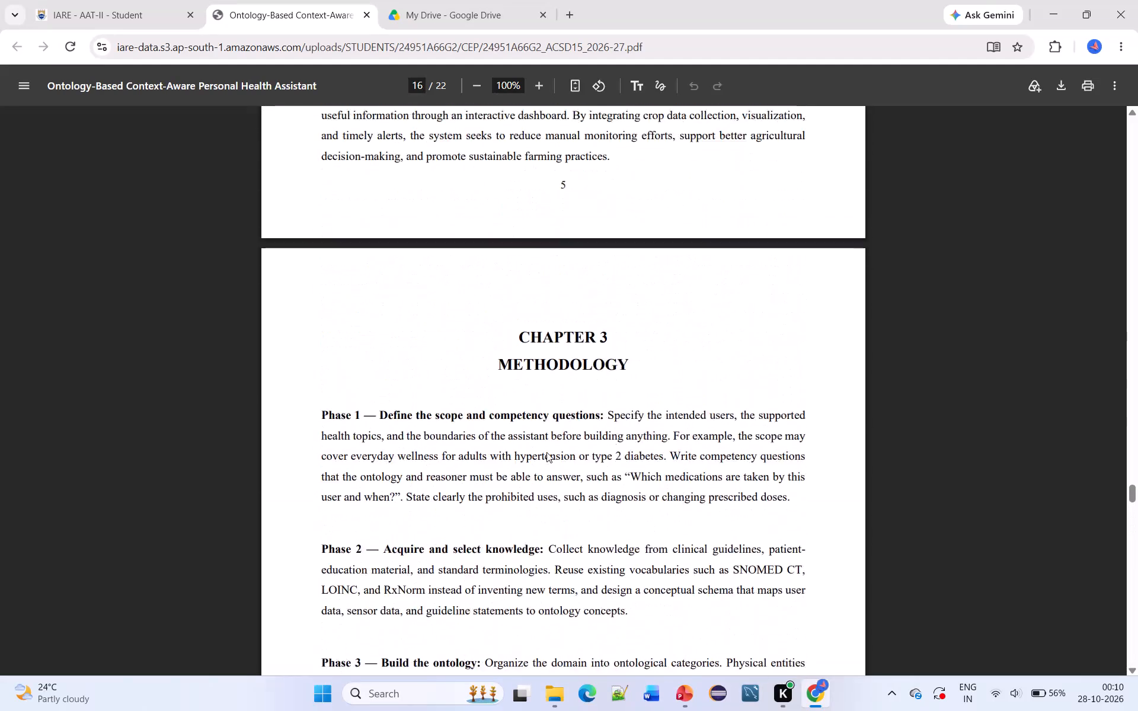
scroll(546, 452, "up", 10)
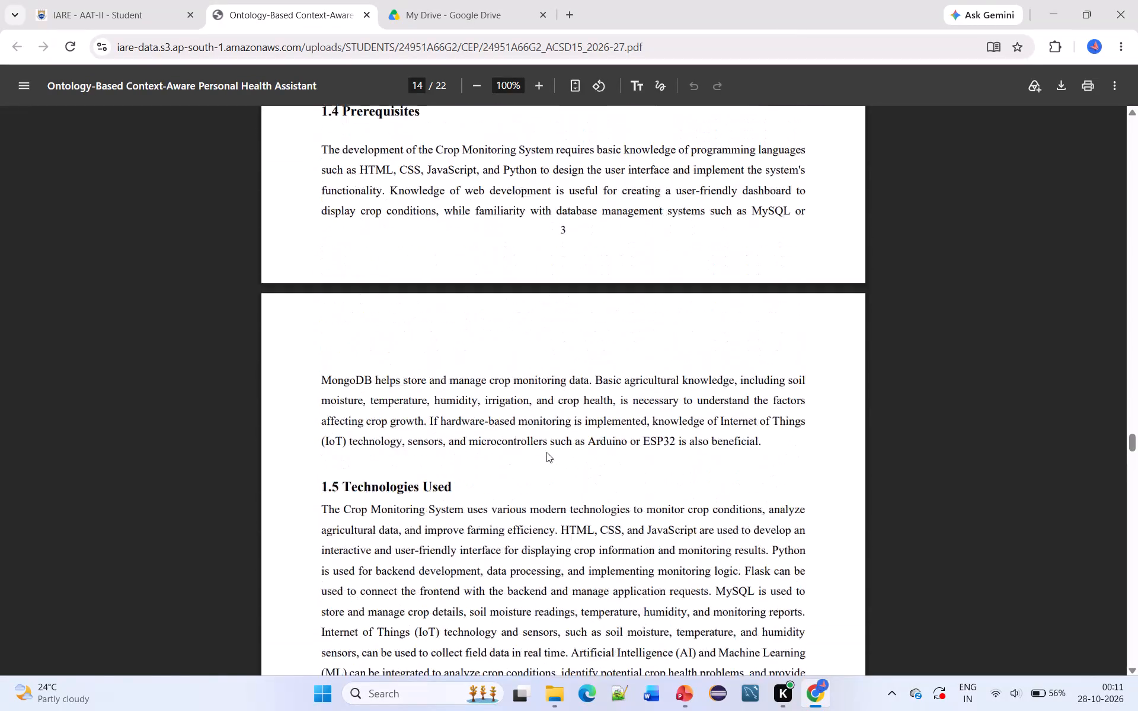
scroll(546, 452, "up", 15)
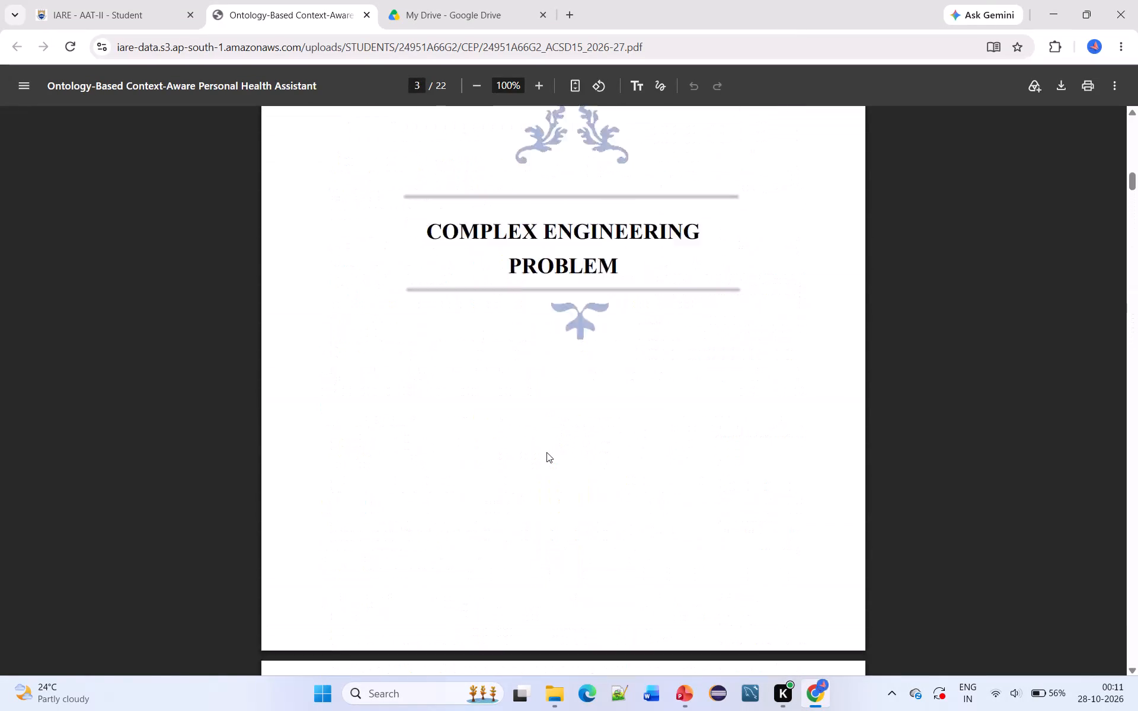
scroll(546, 452, "up", 14)
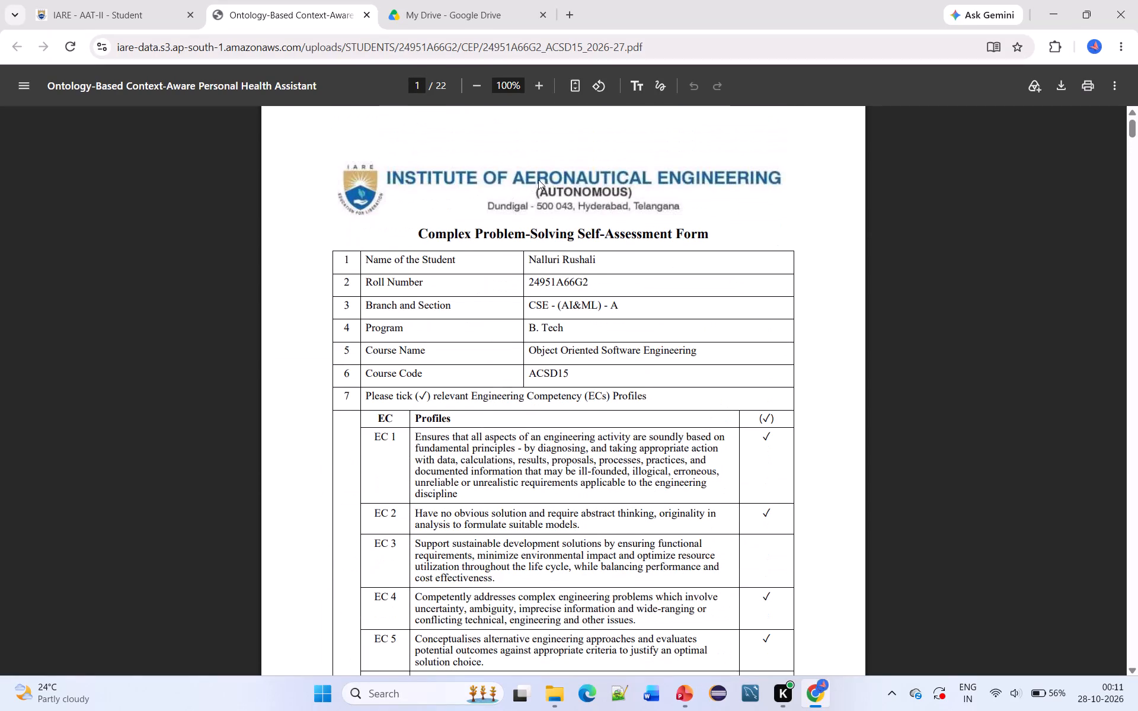
left_click(366, 13)
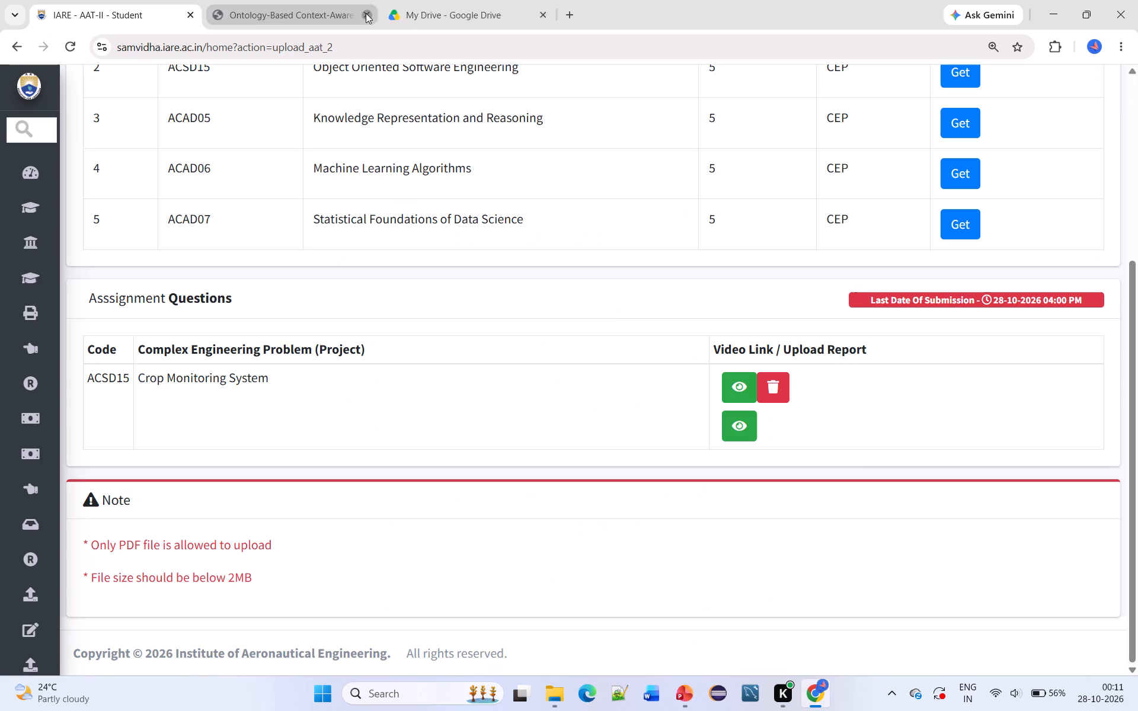
Get the assigned AAT-II question for ACAD05, Knowledge Representation and Reasoning.
scroll(242, 318, "up", 5)
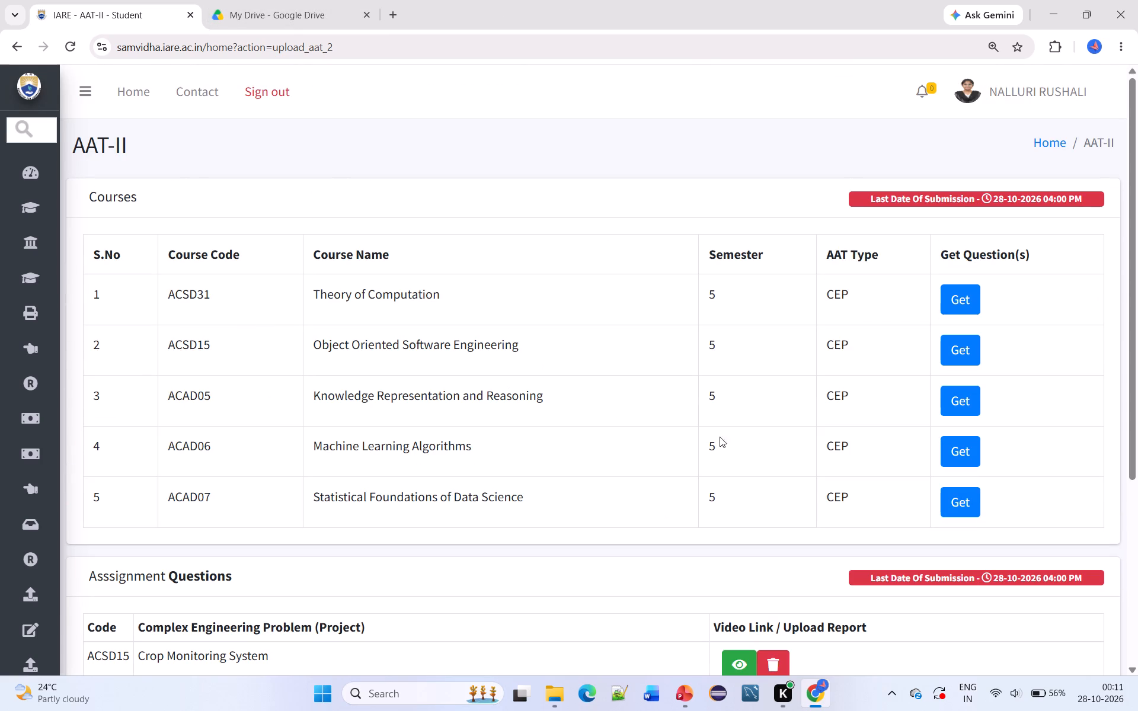
left_click(954, 407)
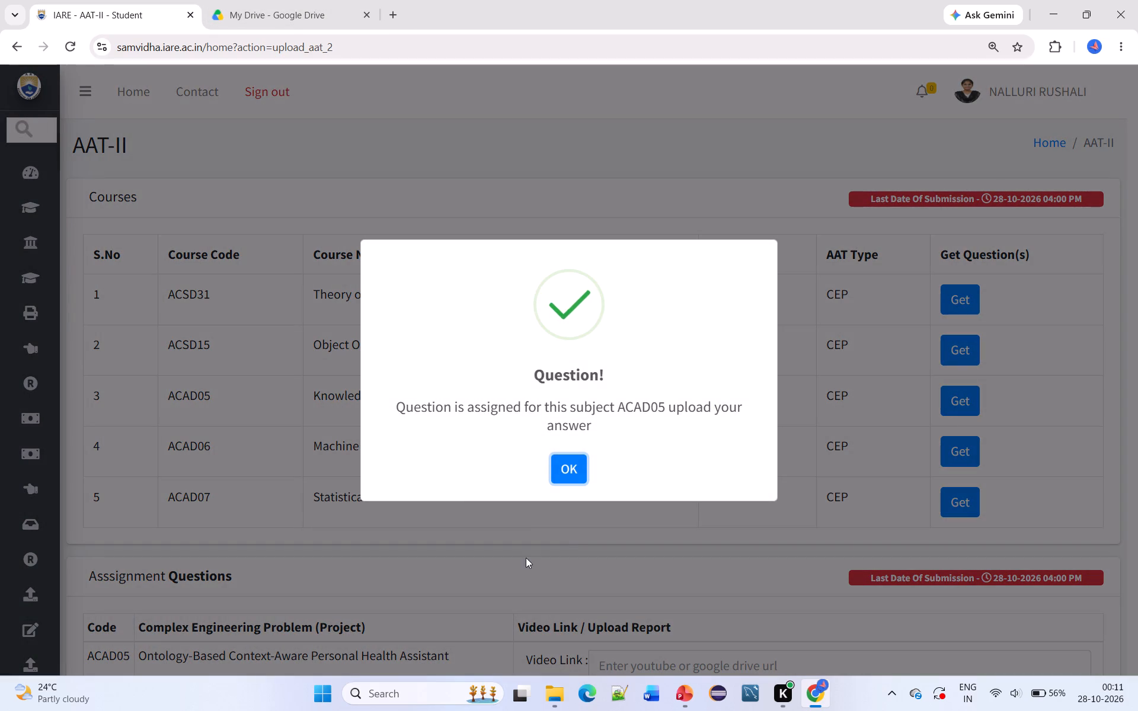
left_click(574, 466)
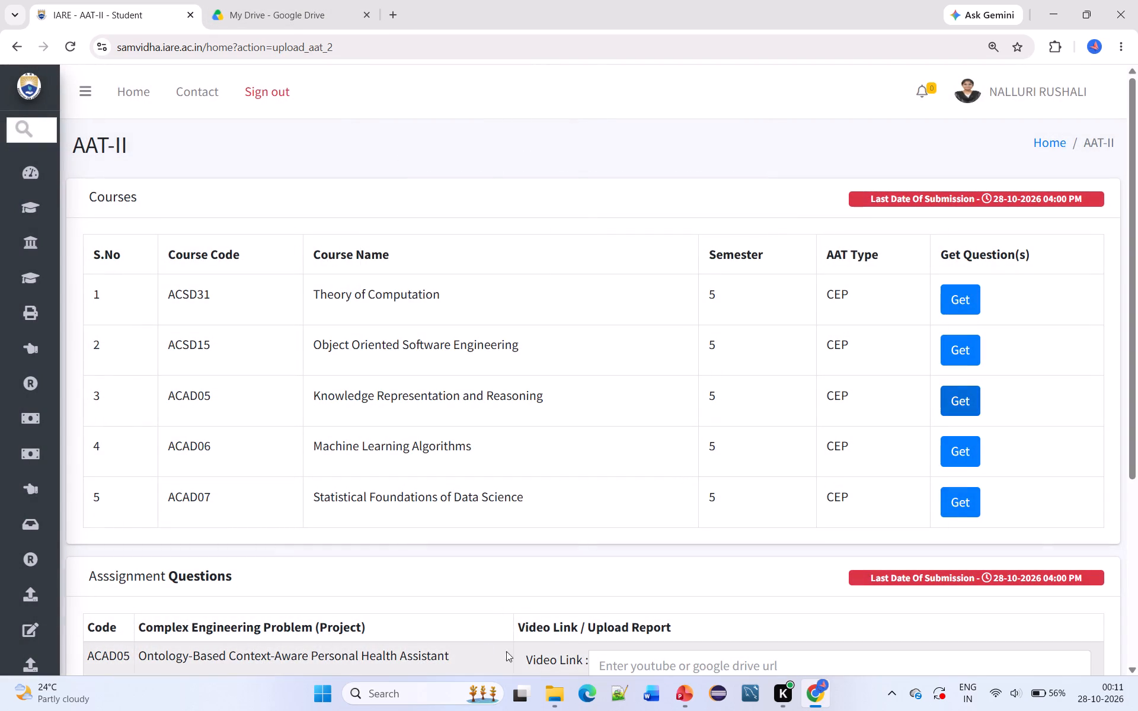
In File Explorer, search the COLLEGE DOCS folder for "AATii" and open the KRR_____AATII presentation.
left_click(555, 696)
left_click_drag(888, 49, 824, 37)
key("BackSpace")
type("AA")
type("Tii")
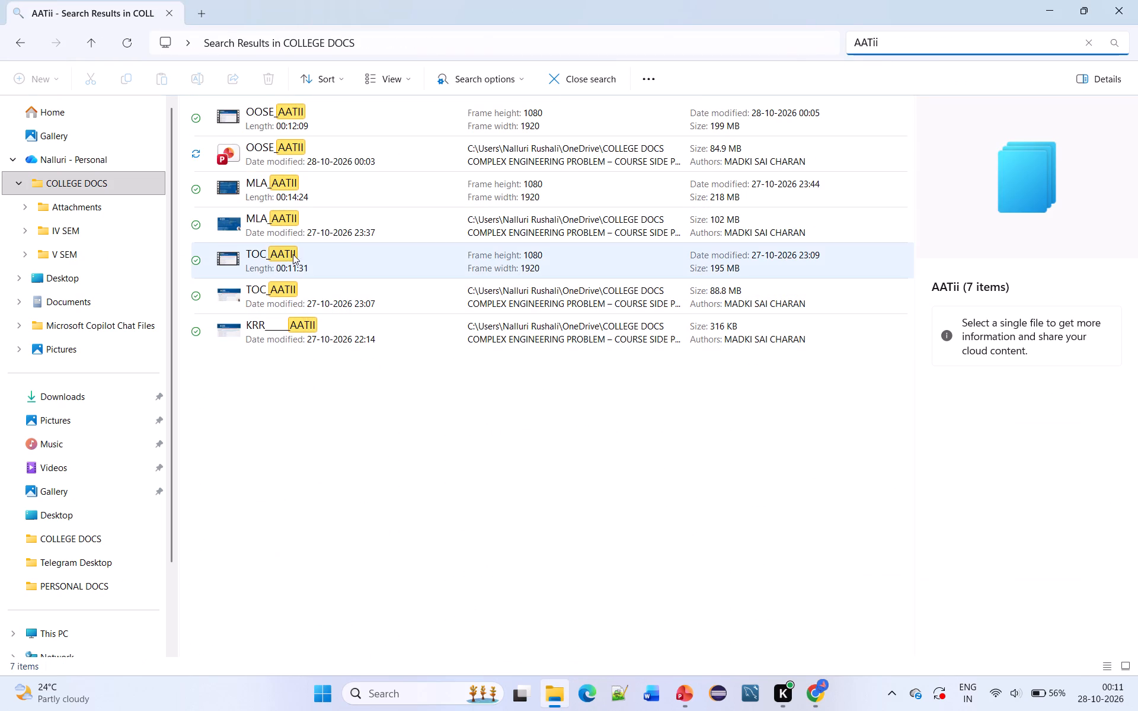
left_click(295, 328)
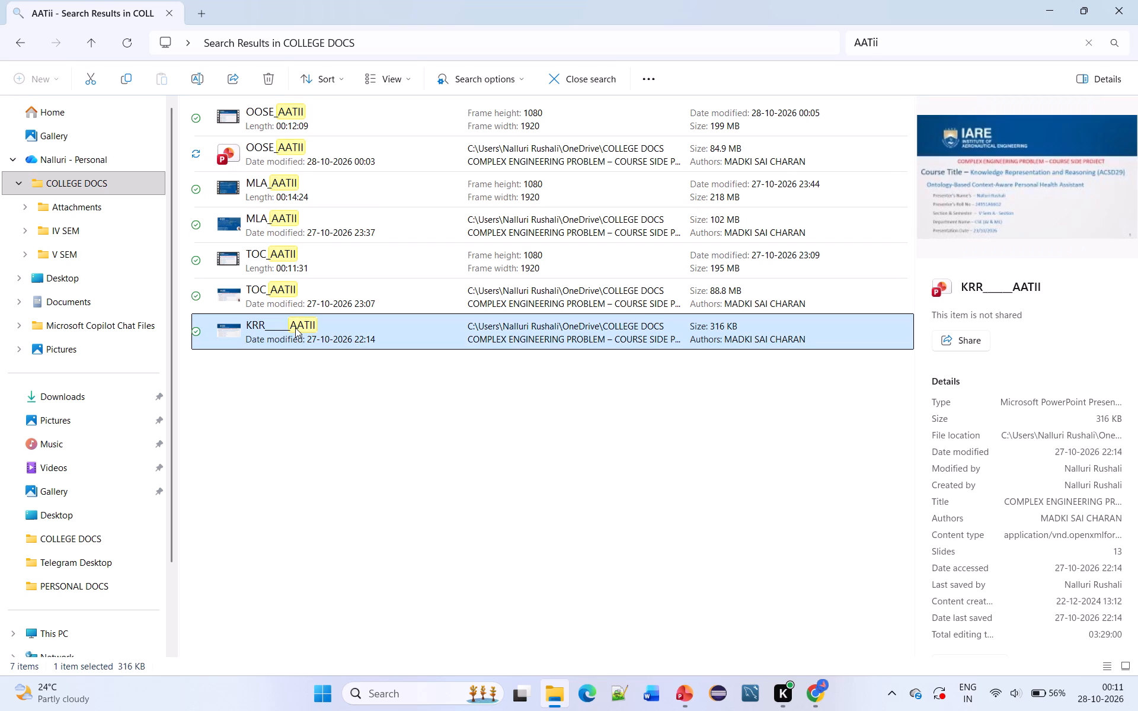
double_click(295, 328)
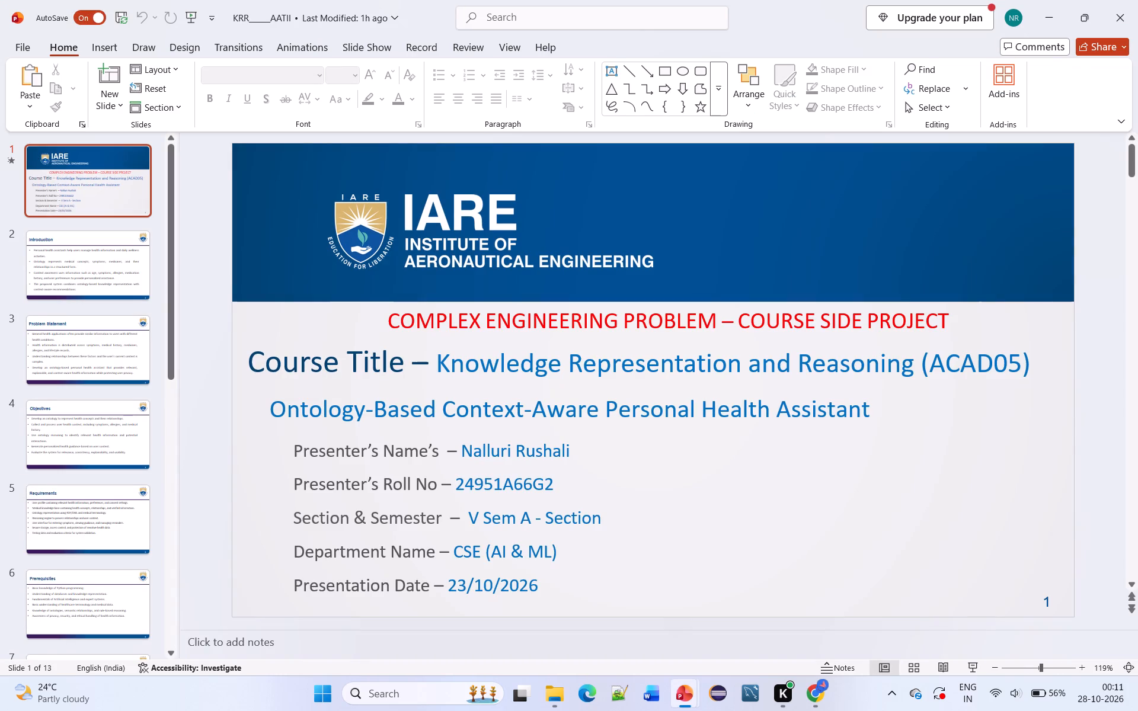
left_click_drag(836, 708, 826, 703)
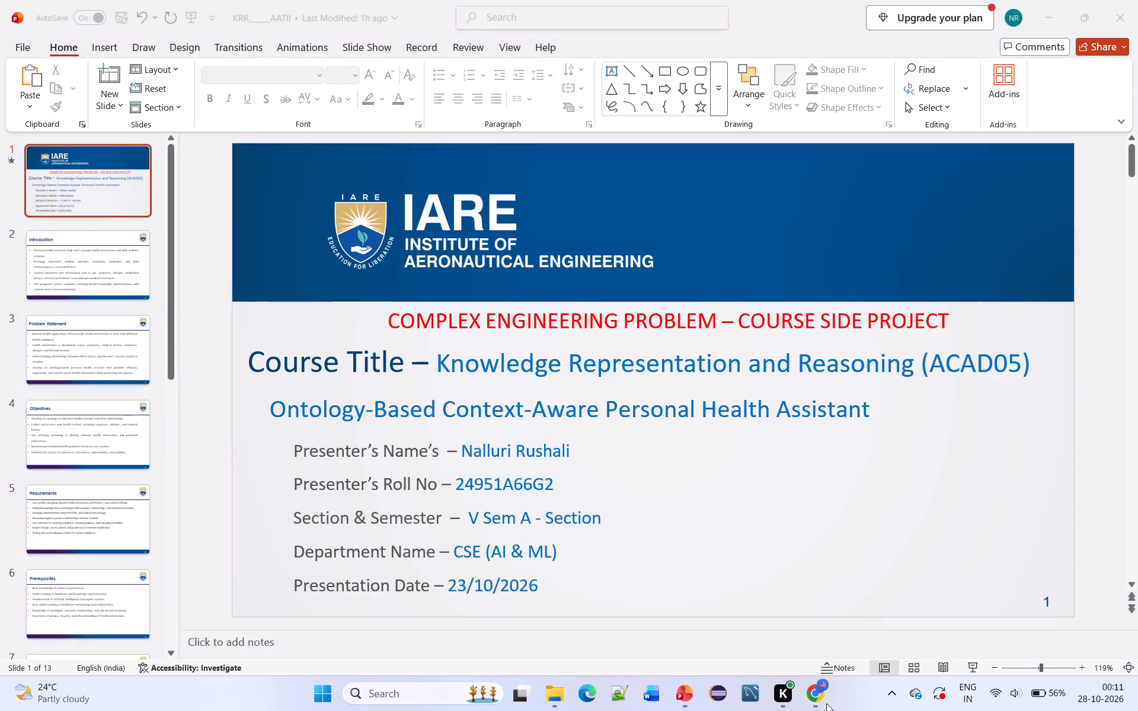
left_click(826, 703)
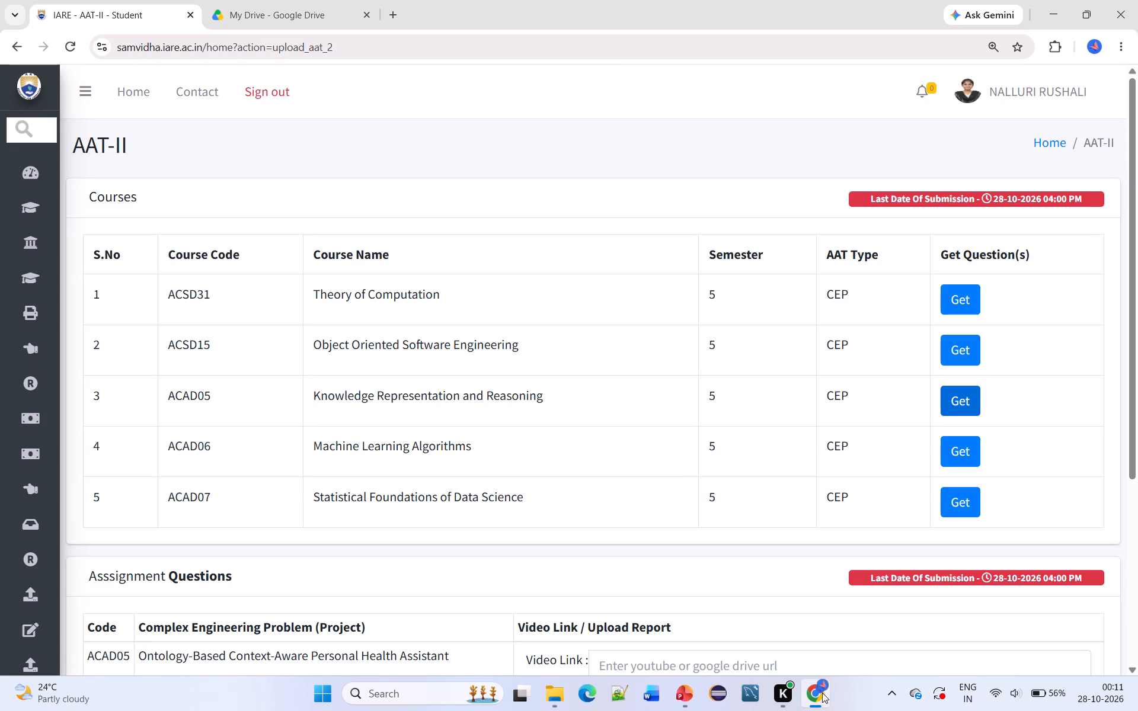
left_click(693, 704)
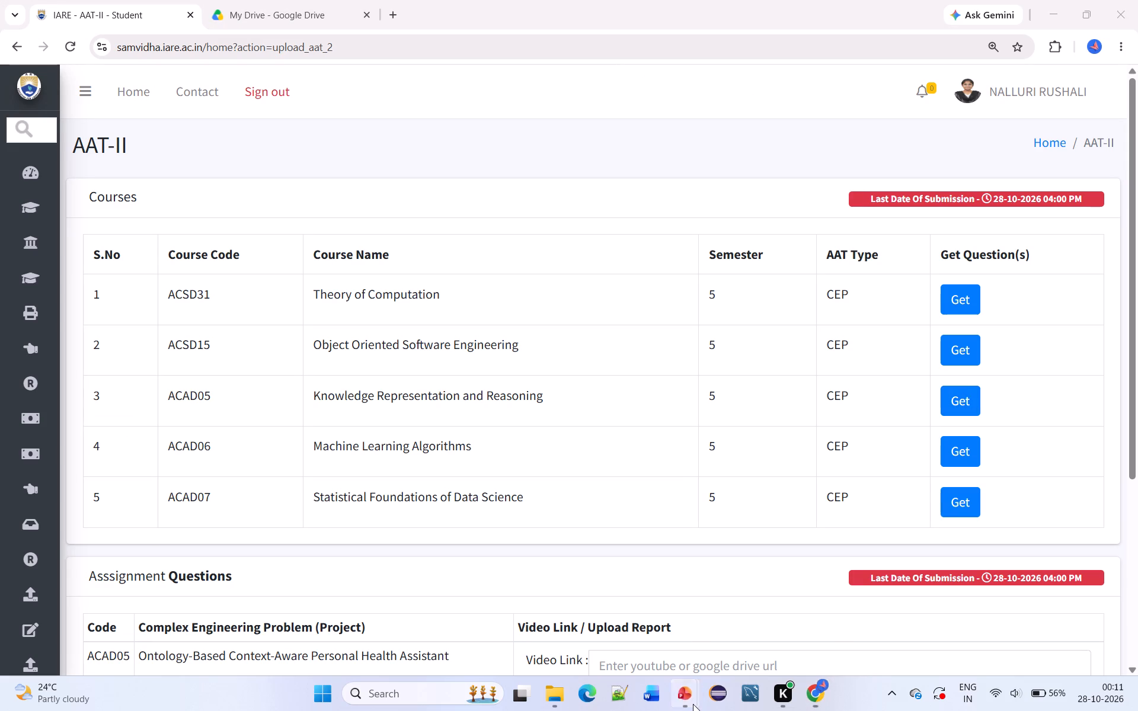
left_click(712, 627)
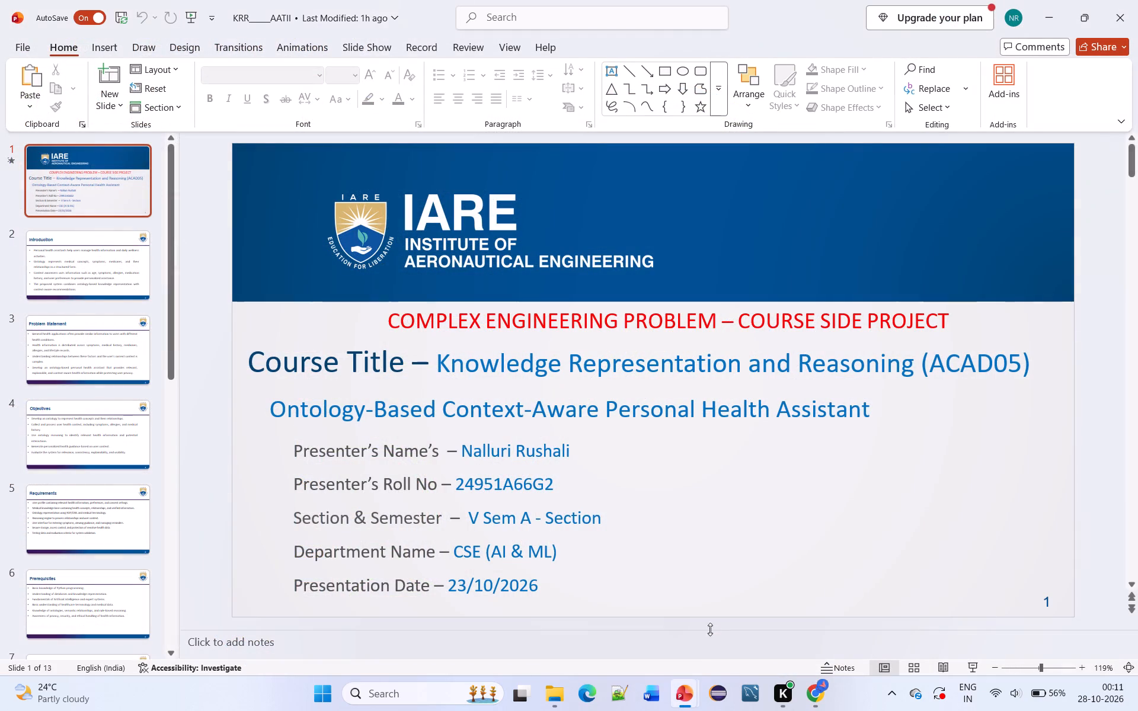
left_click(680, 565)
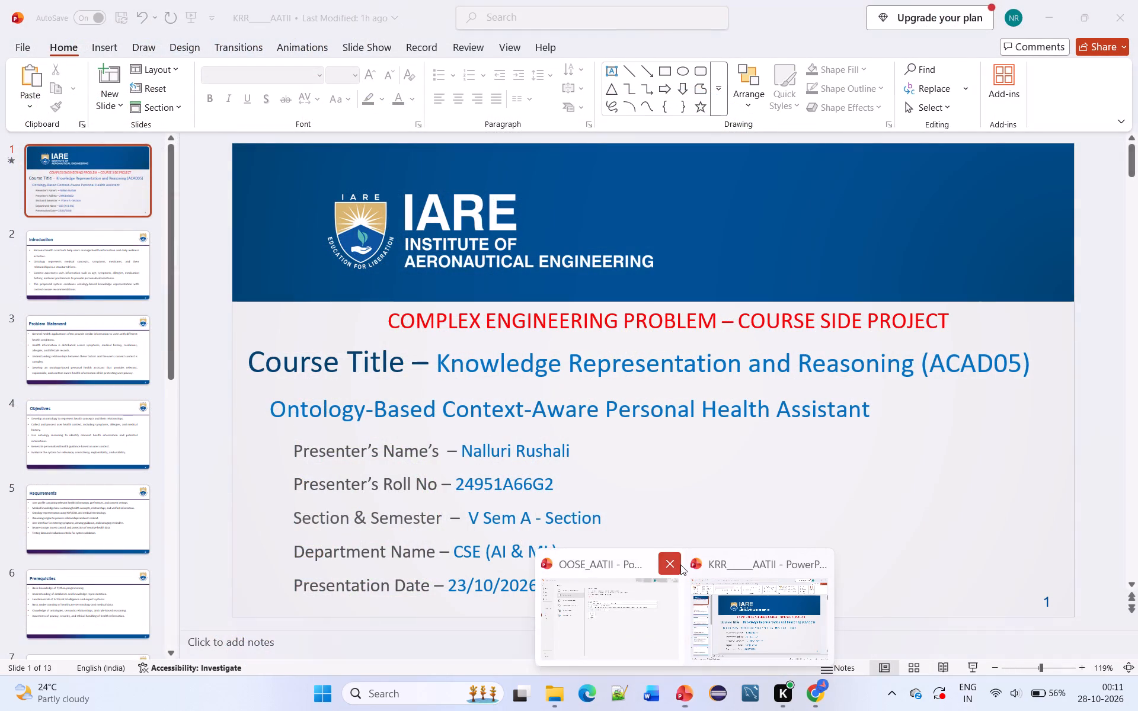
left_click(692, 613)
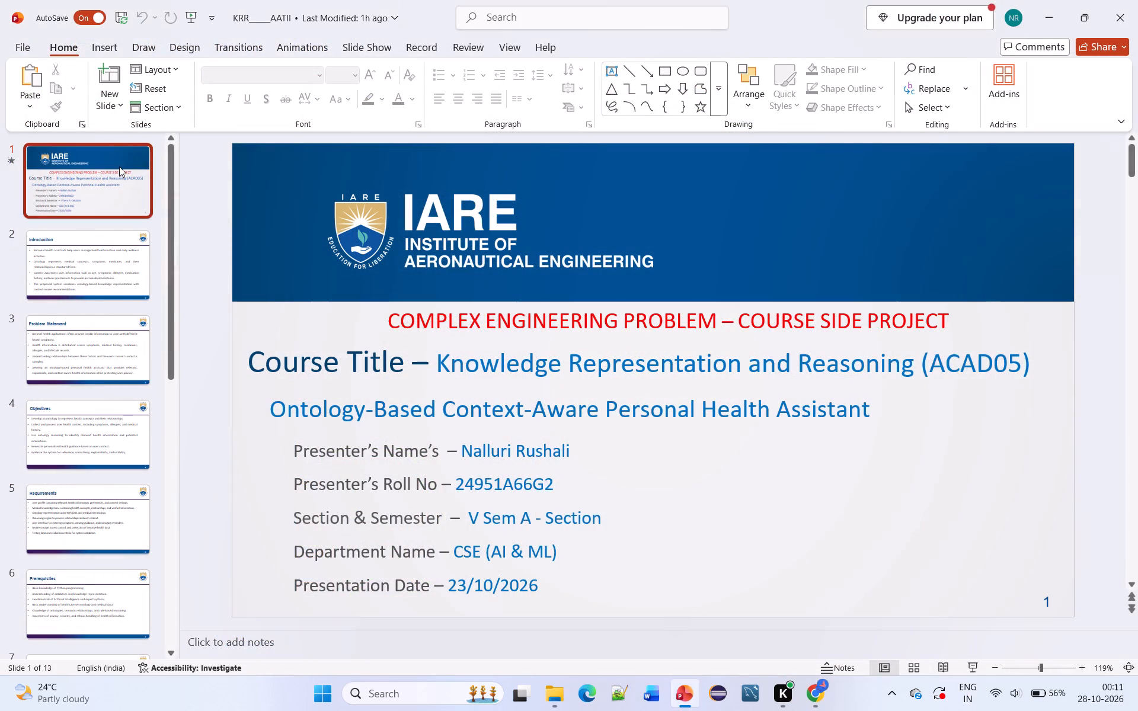
Bring up the Create a Video export options for the presentation and set the seconds spent on each slide to 00.00.
left_click(33, 51)
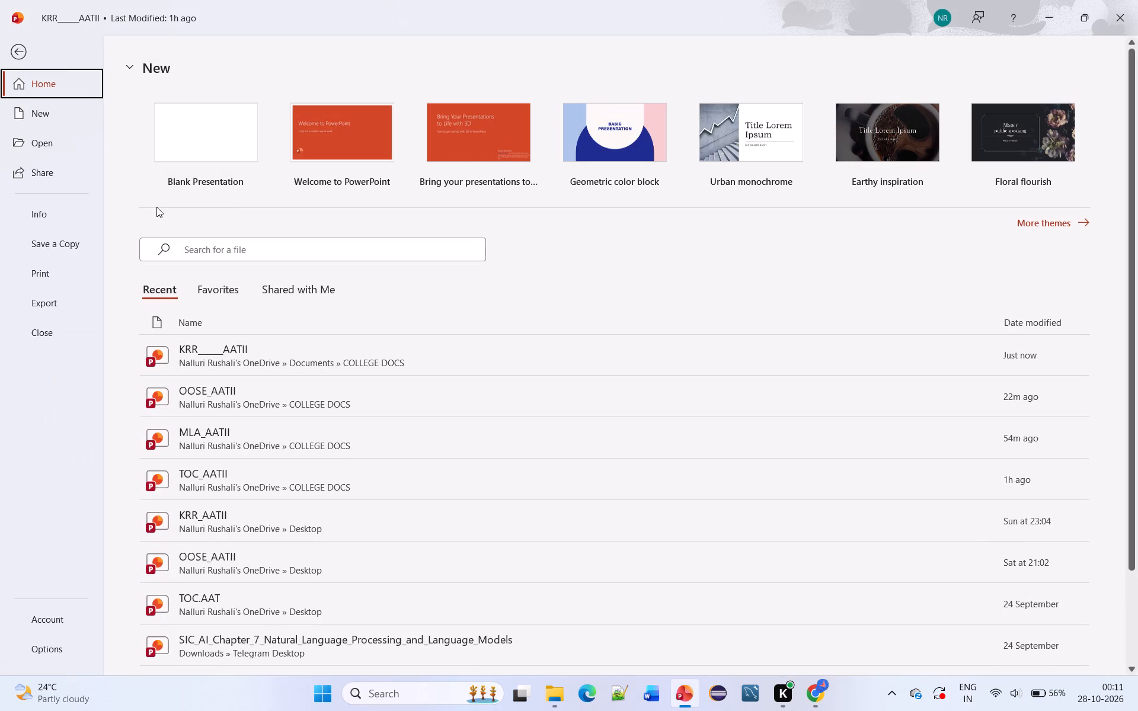
left_click(61, 299)
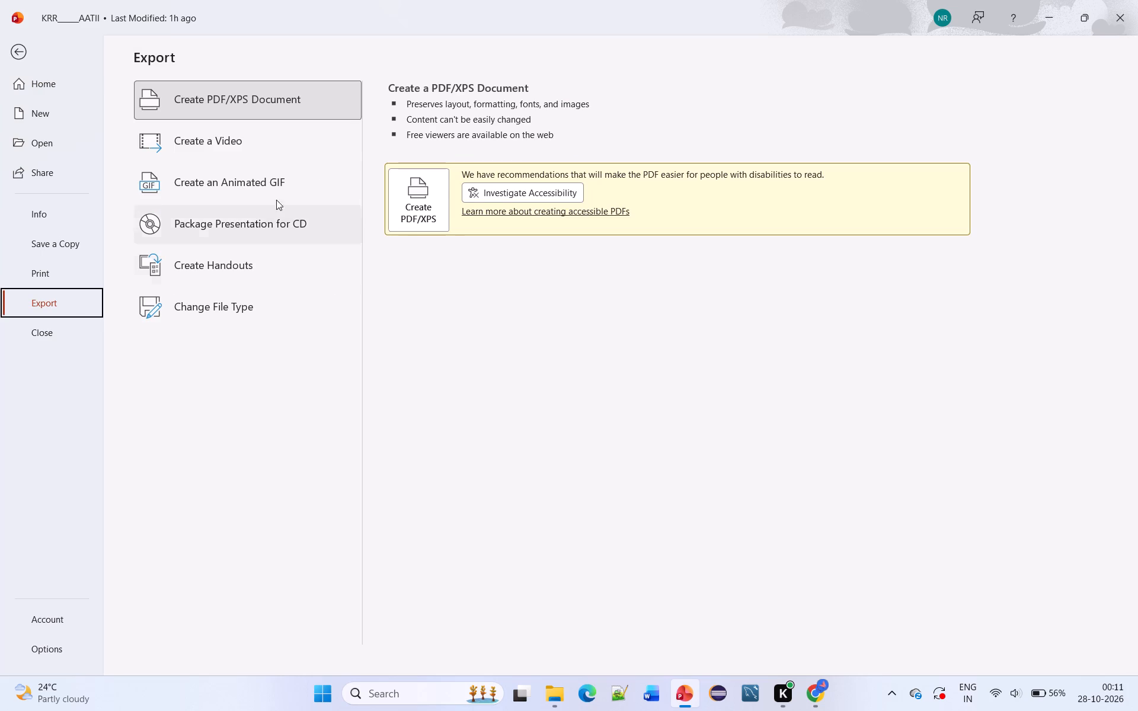
left_click(266, 138)
left_click(522, 254)
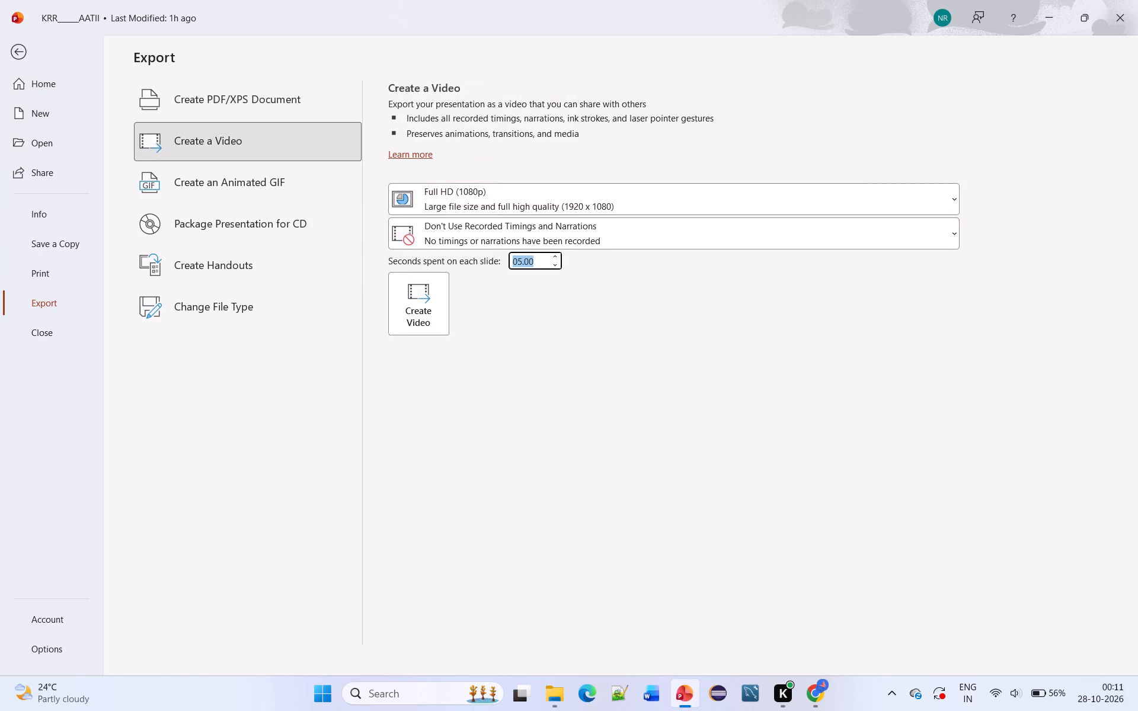
left_click(522, 257)
key("BackSpace")
key("0")
left_click(506, 214)
left_click(557, 454)
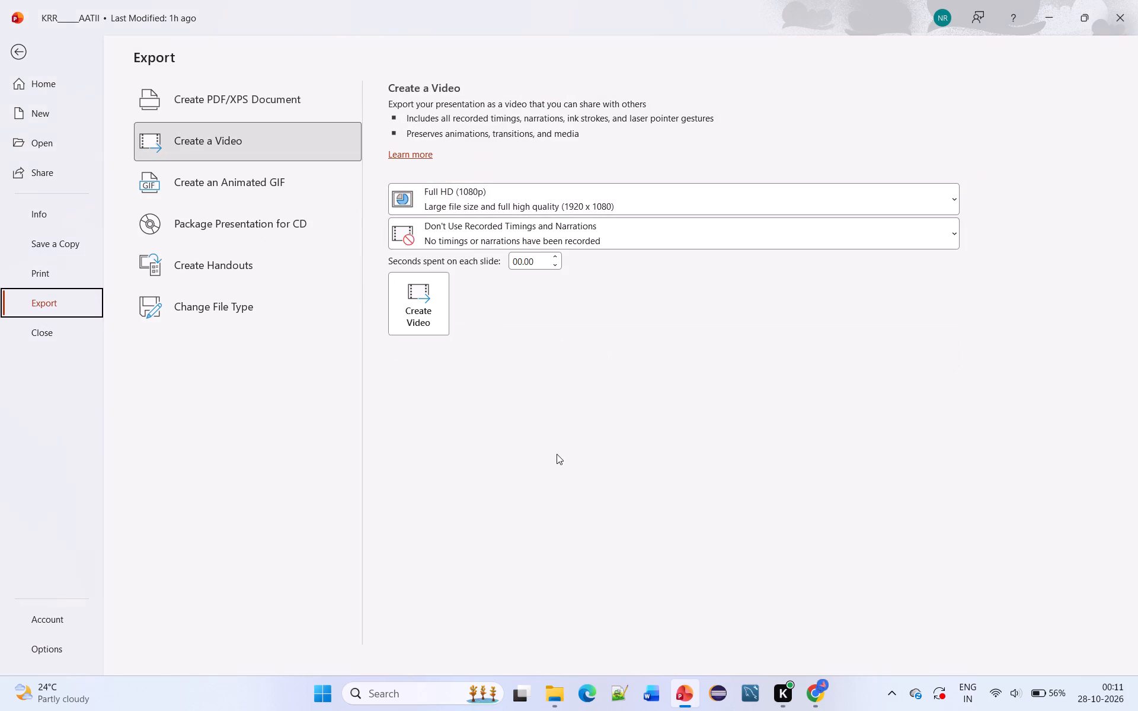
Open the Record a Video view for the presentation from the timings and narrations options.
left_click(532, 239)
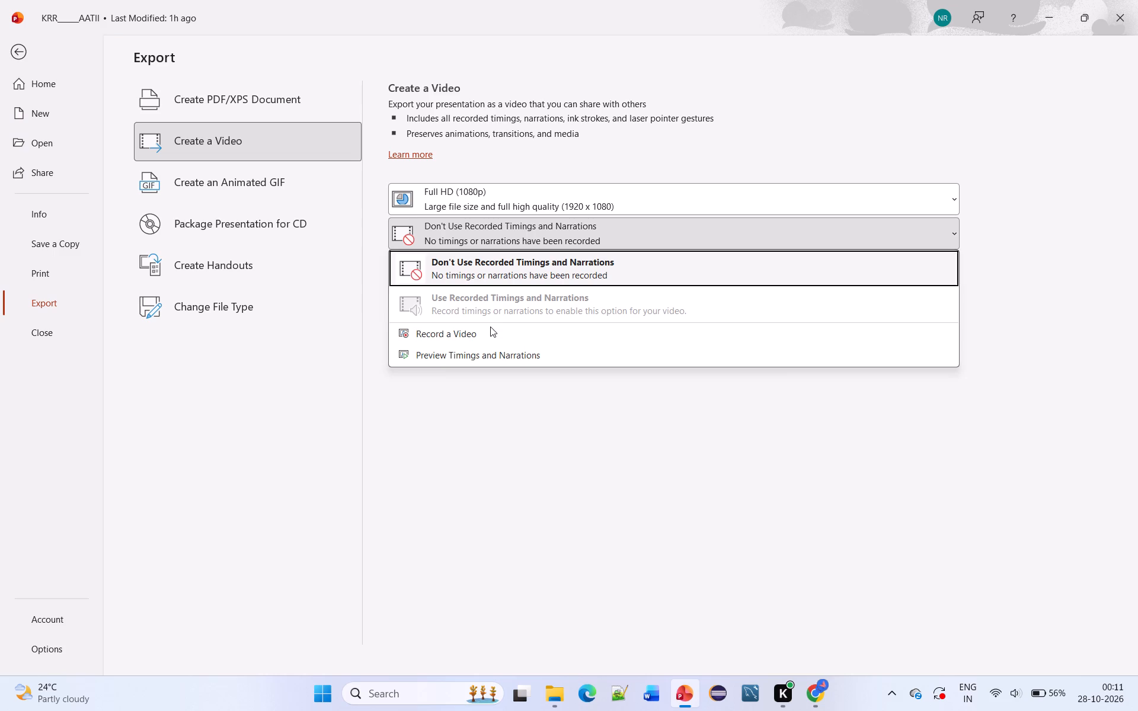
left_click(490, 329)
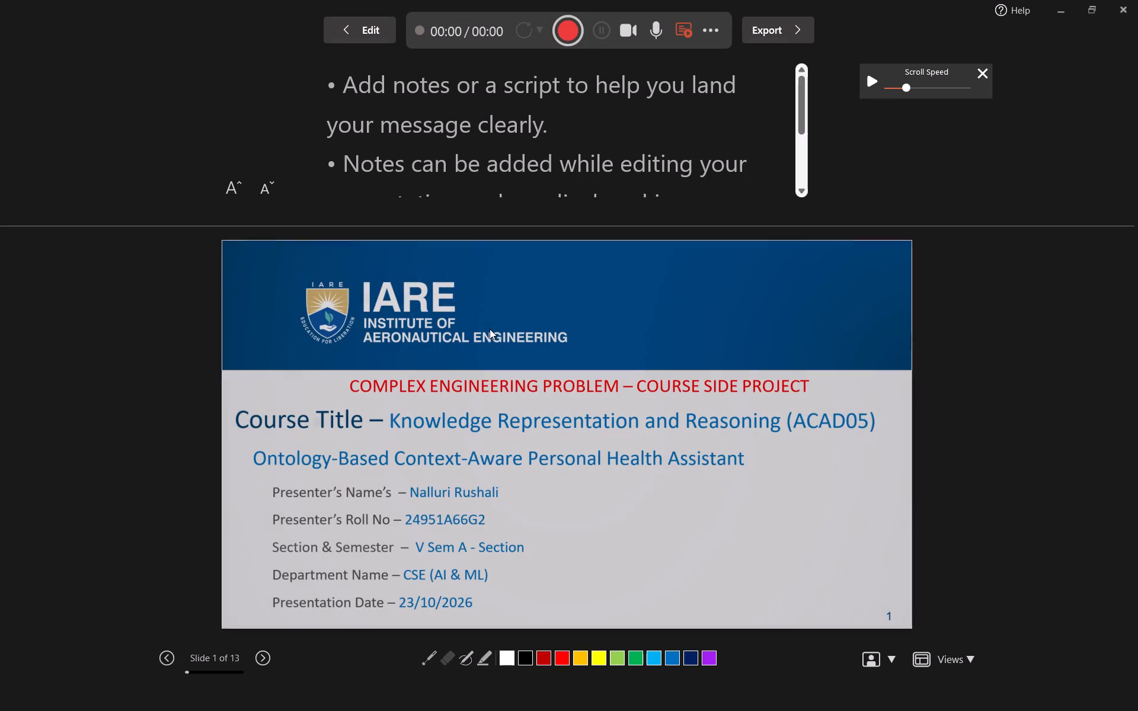
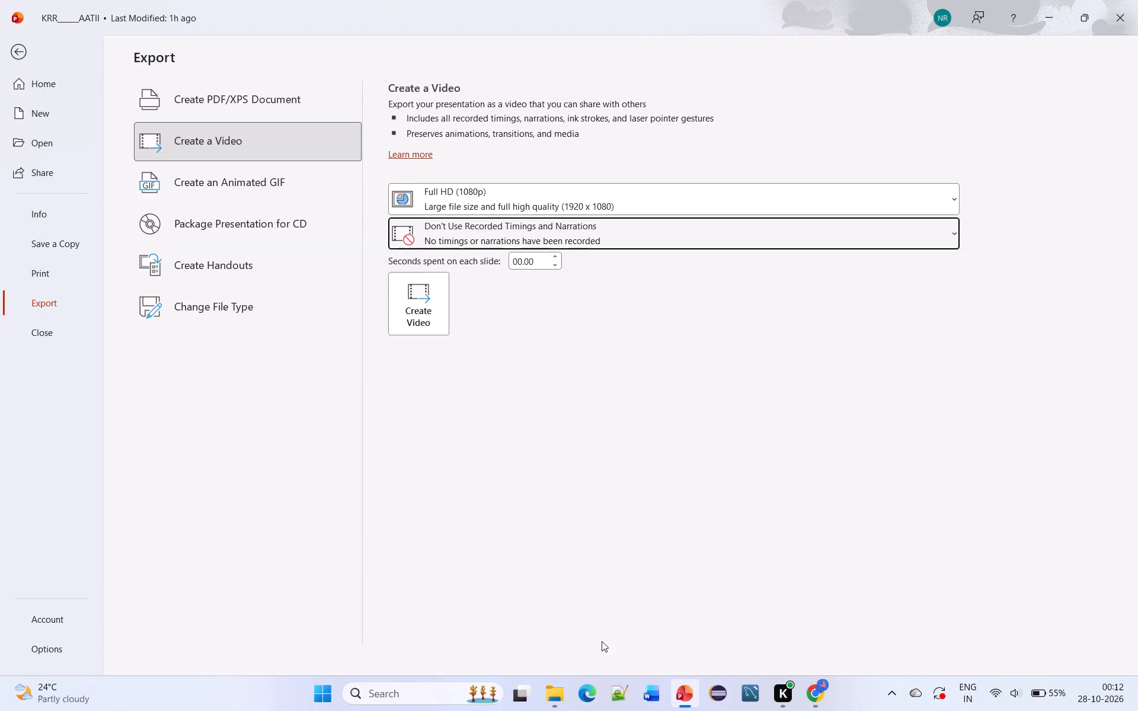
Switch to the college portal in Chrome and get the assigned AAT-II question for ACAD07, Statistical Foundations of Data Science.
left_click(810, 694)
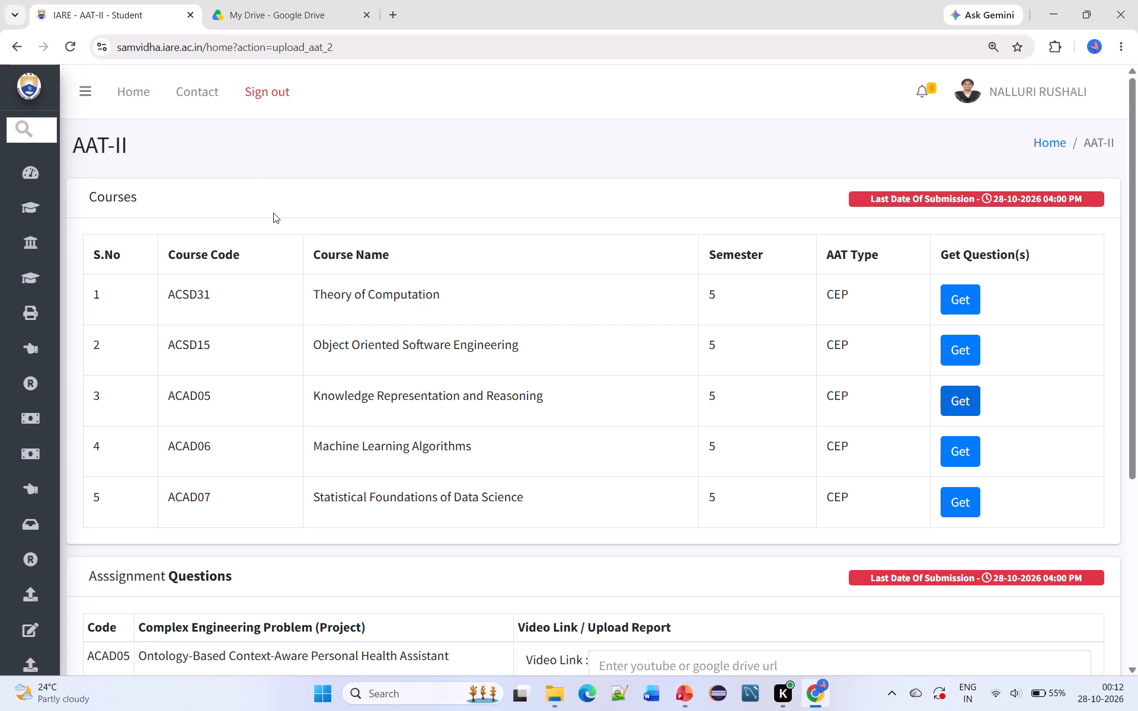
left_click(960, 501)
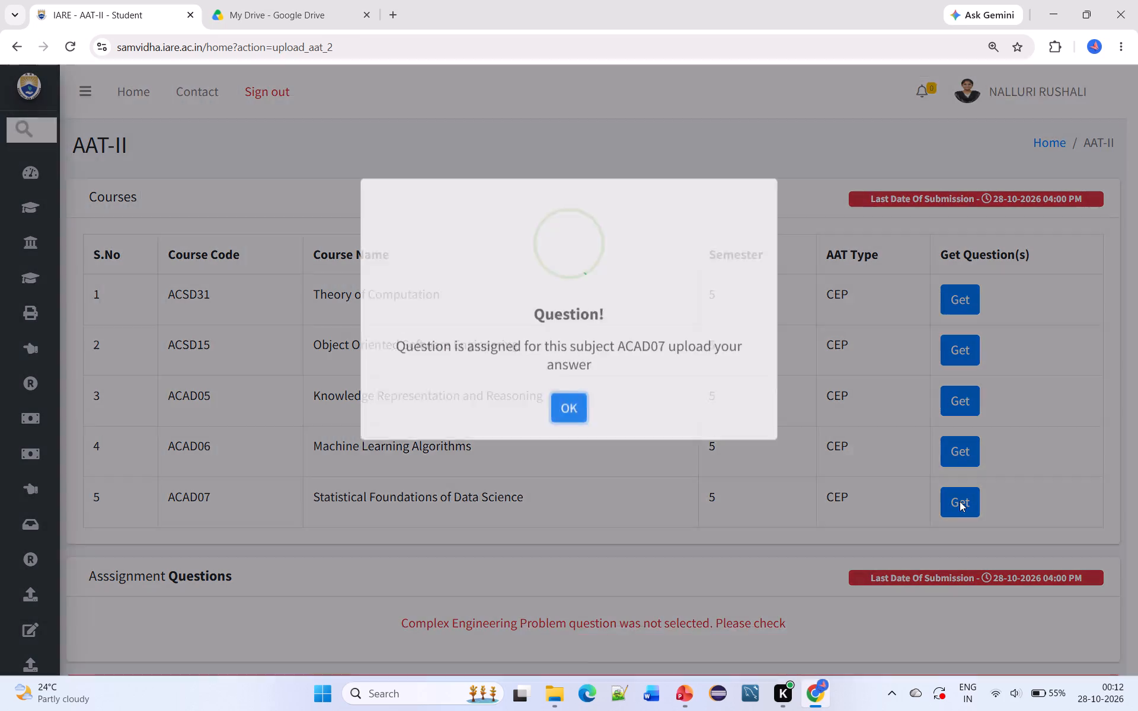
left_click(569, 469)
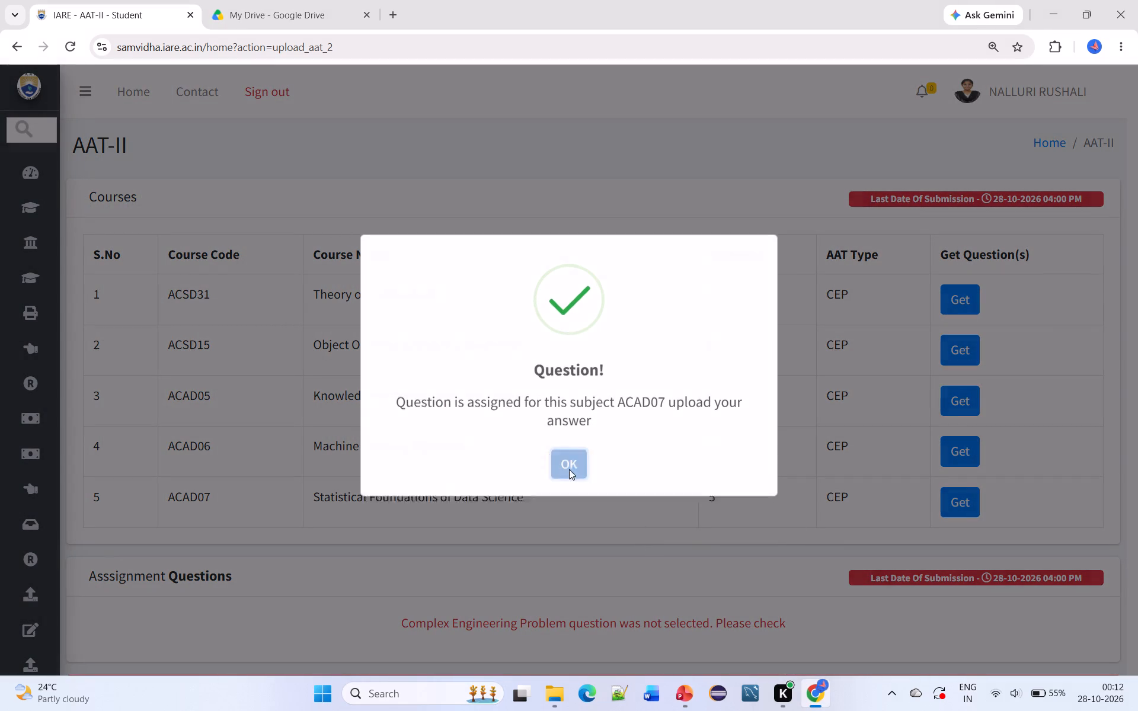
Open the AAT Question Selection page under Academics and list the questions for ACAD07, Statistical Foundations of Data Science.
left_click(85, 245)
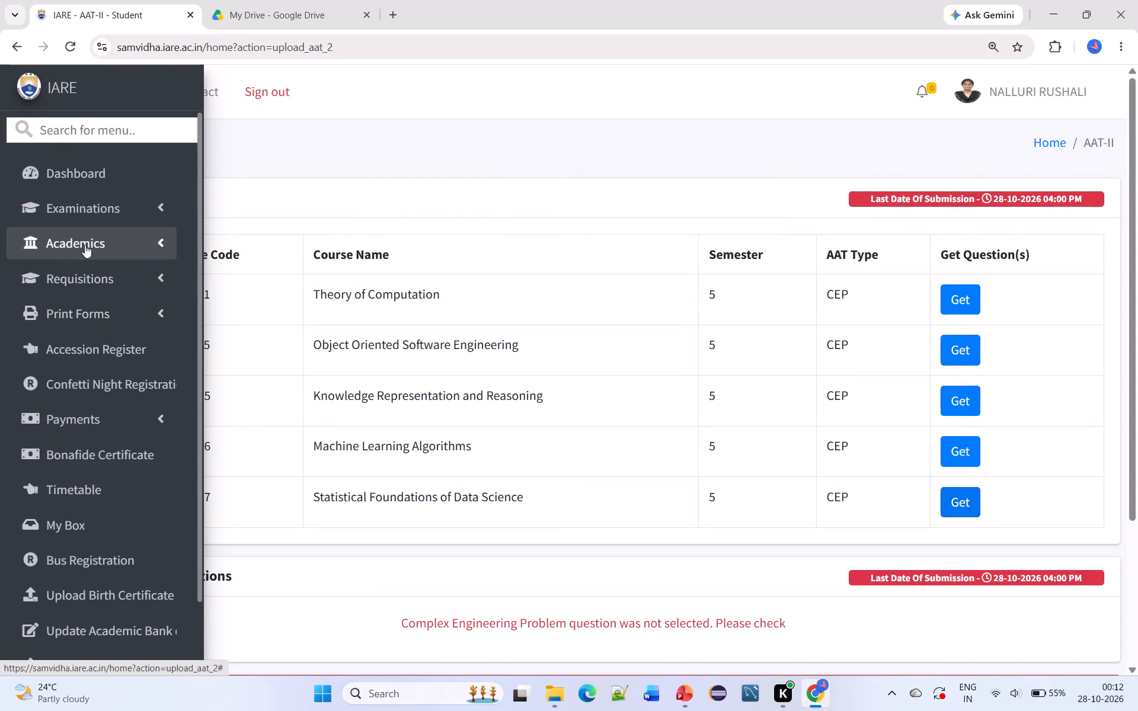
left_click(93, 445)
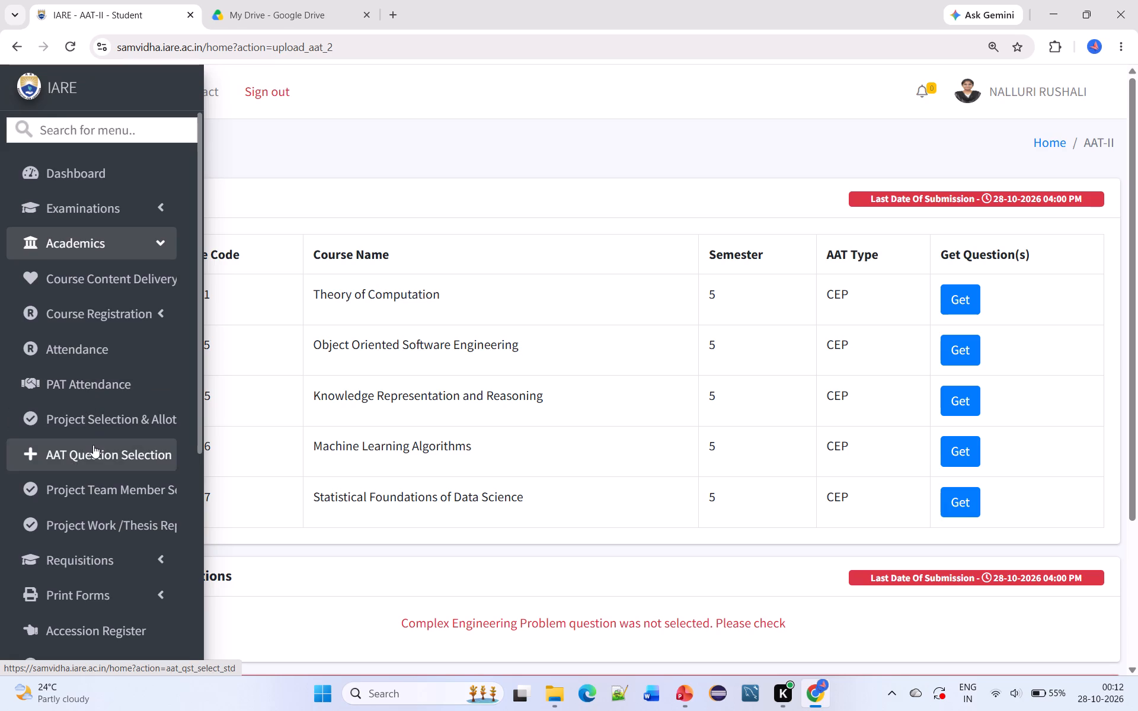
left_click(356, 246)
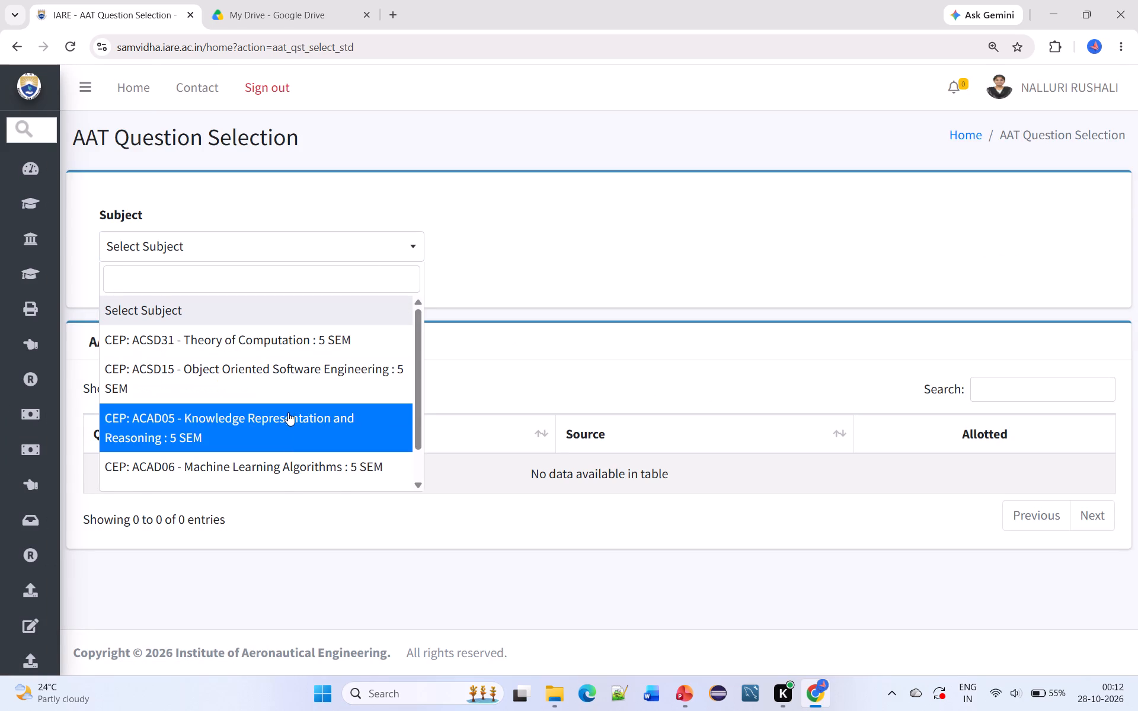
scroll(290, 447, "up", 3)
scroll(290, 447, "down", 4)
left_click(267, 466)
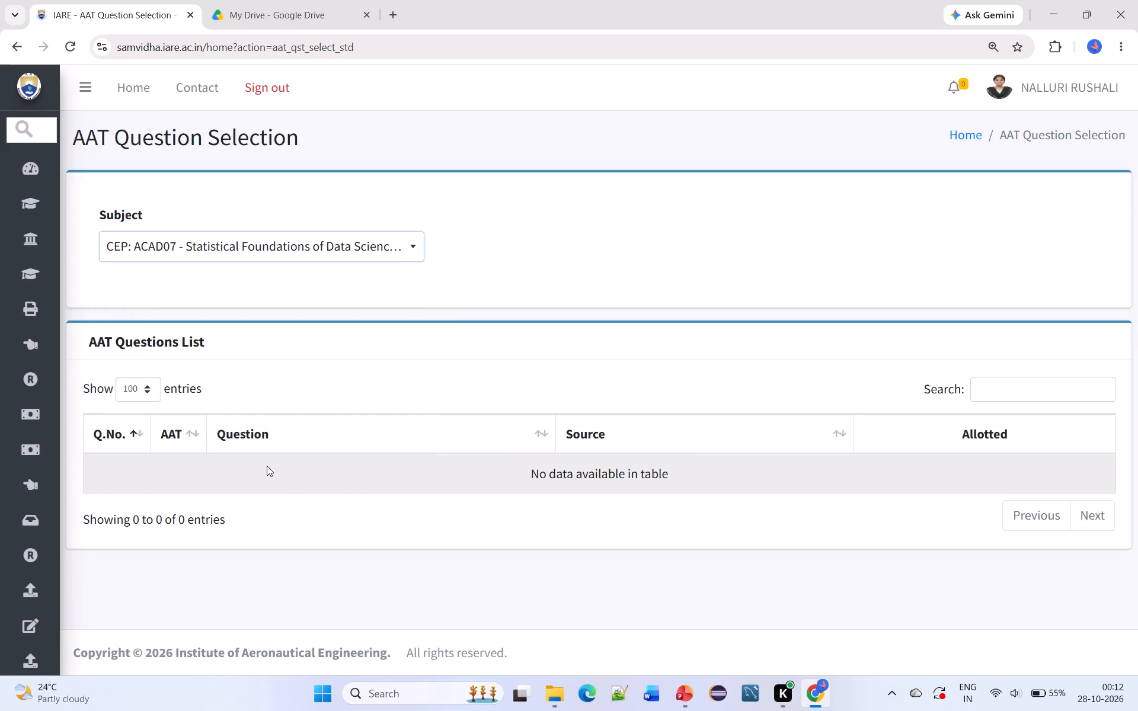
scroll(427, 263, "up", 8)
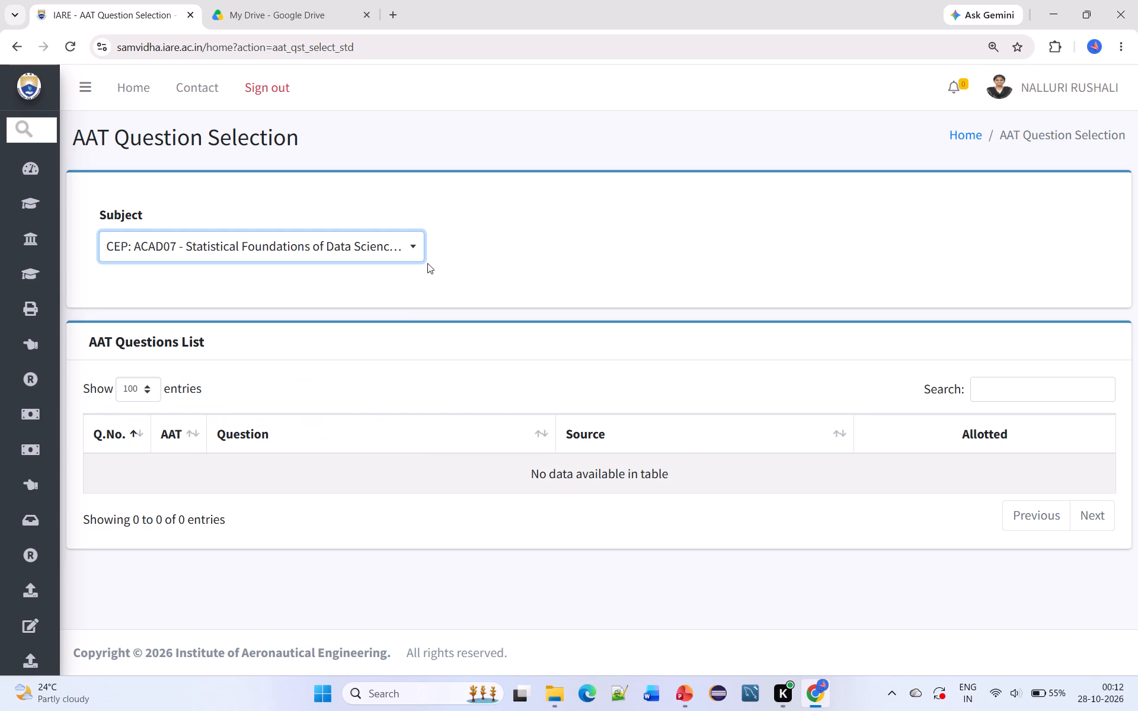
Return to the AAT-II upload page and get the ACAD05 Knowledge Representation and Reasoning question to review its submission fields and notes.
scroll(48, 438, "down", 5)
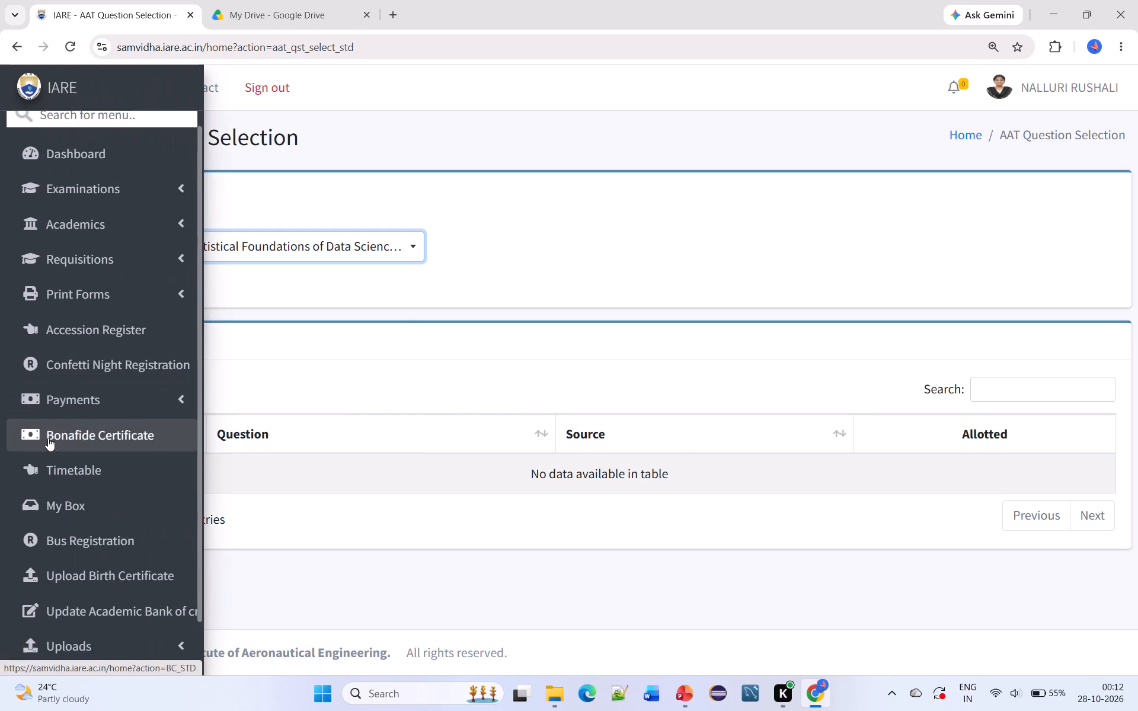
left_click(82, 584)
scroll(82, 584, "down", 7)
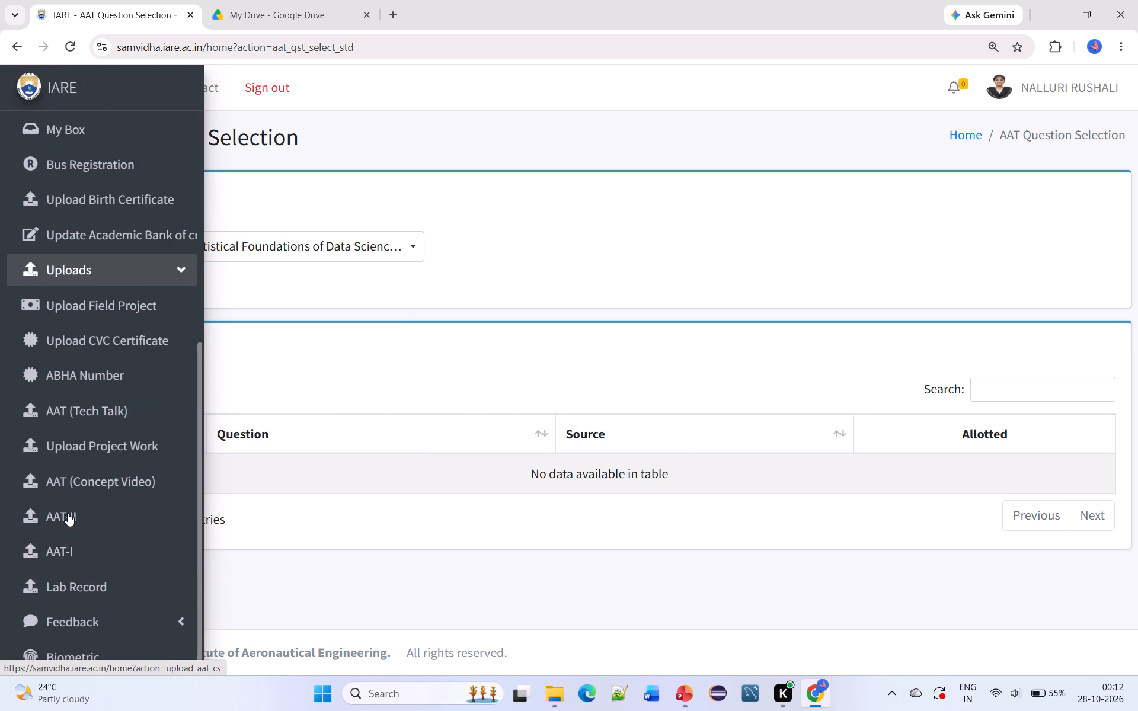
left_click(68, 513)
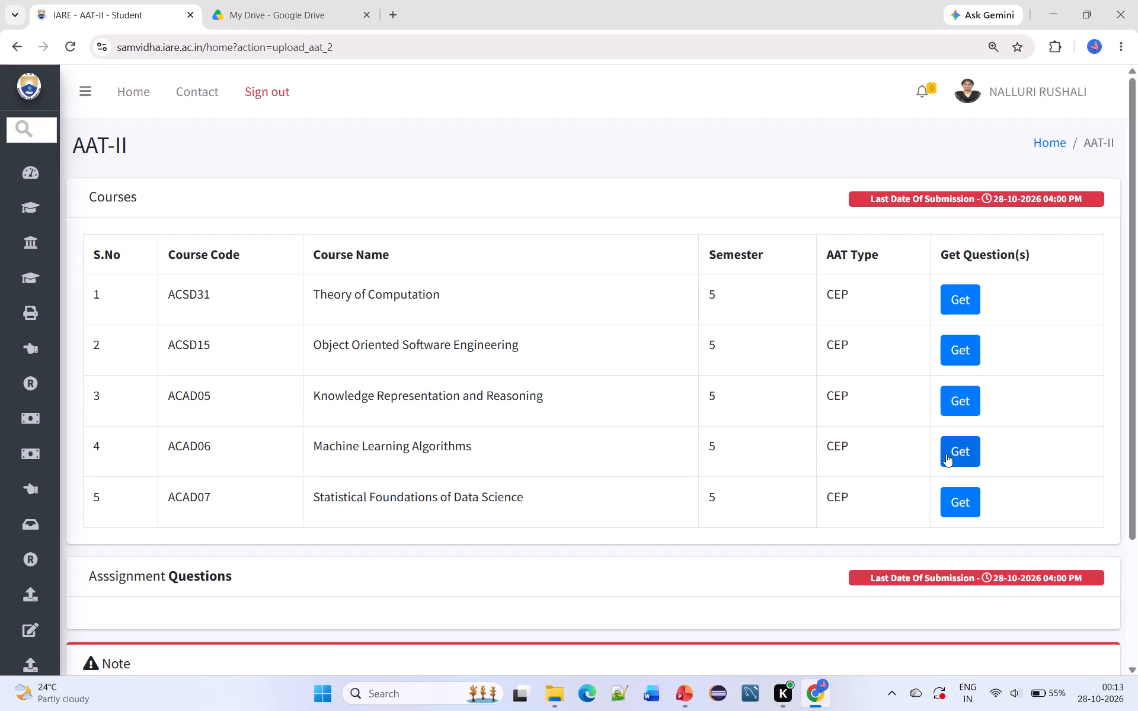
left_click(957, 399)
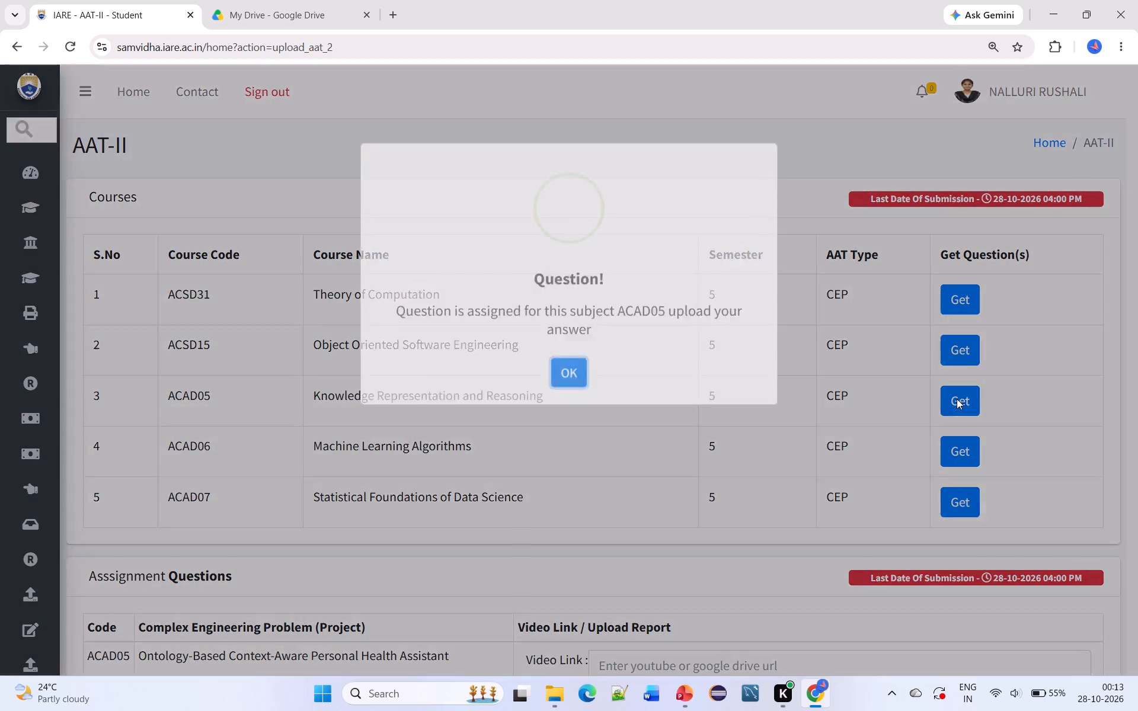
left_click(554, 473)
scroll(582, 545, "down", 2)
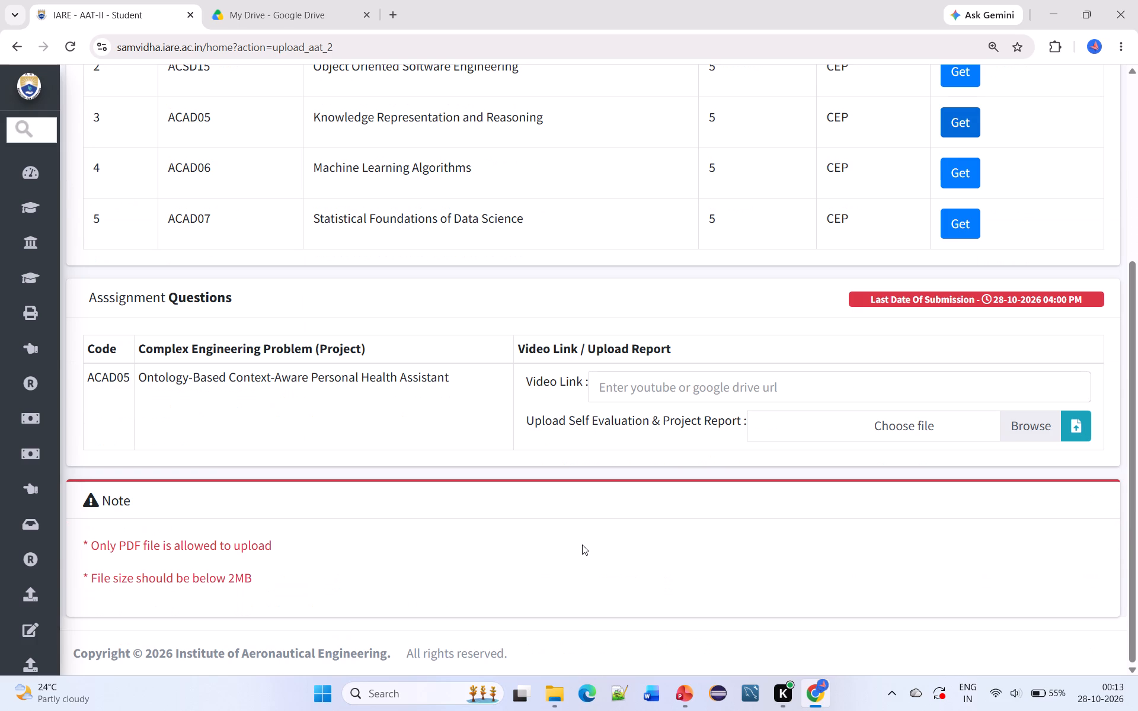
Switch back to the KRR_____AATII presentation in PowerPoint and open Record a Video from the timings and narrations options.
left_click(680, 705)
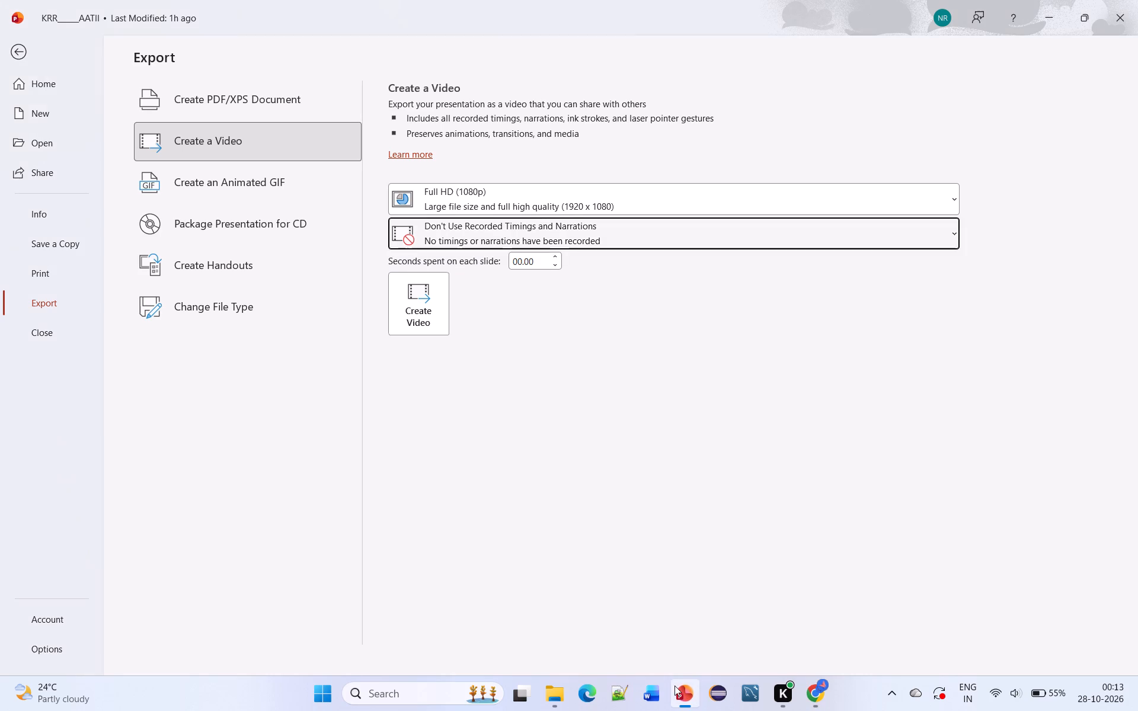
left_click(462, 238)
left_click(462, 326)
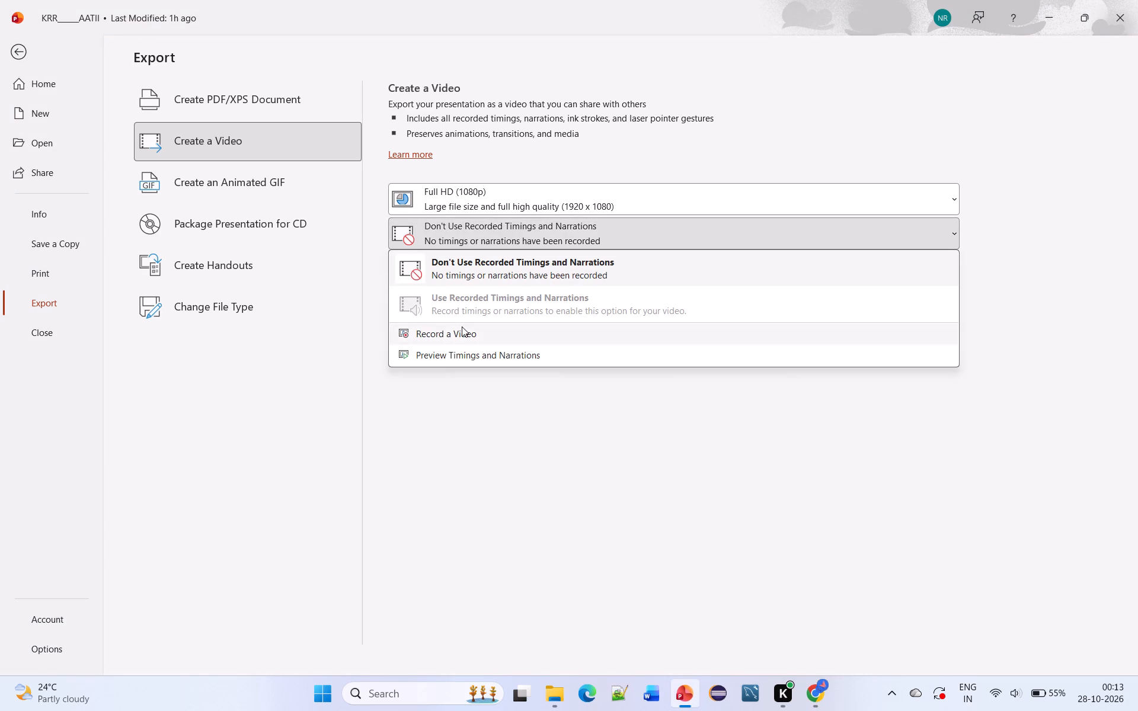
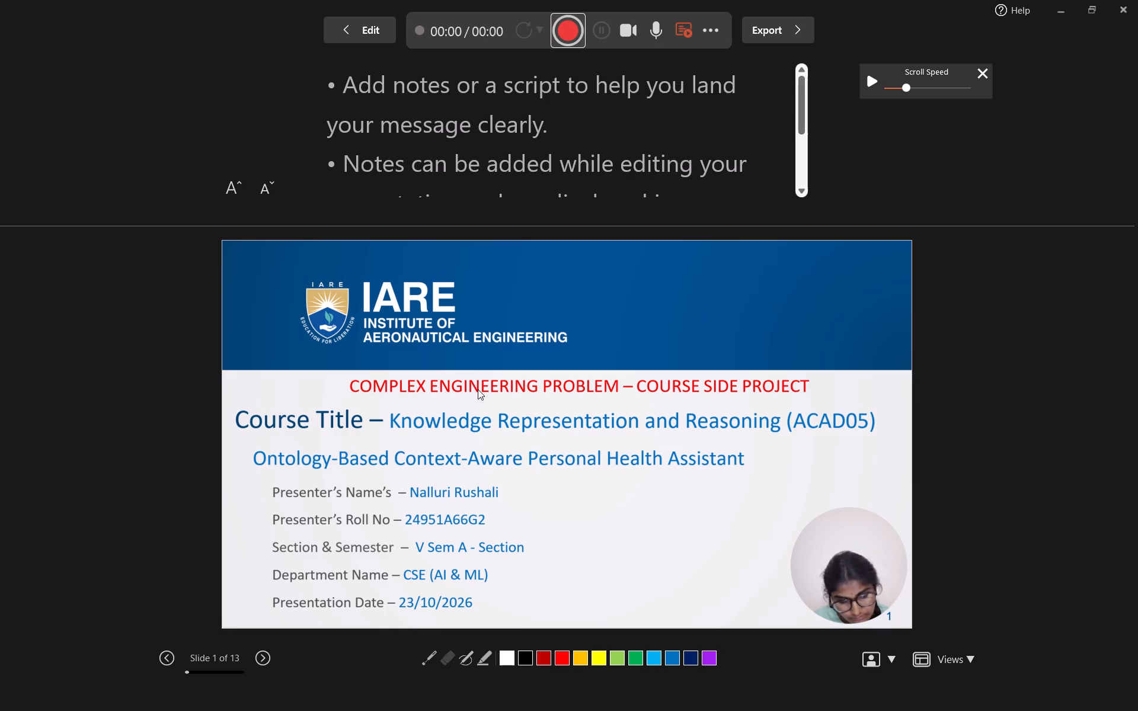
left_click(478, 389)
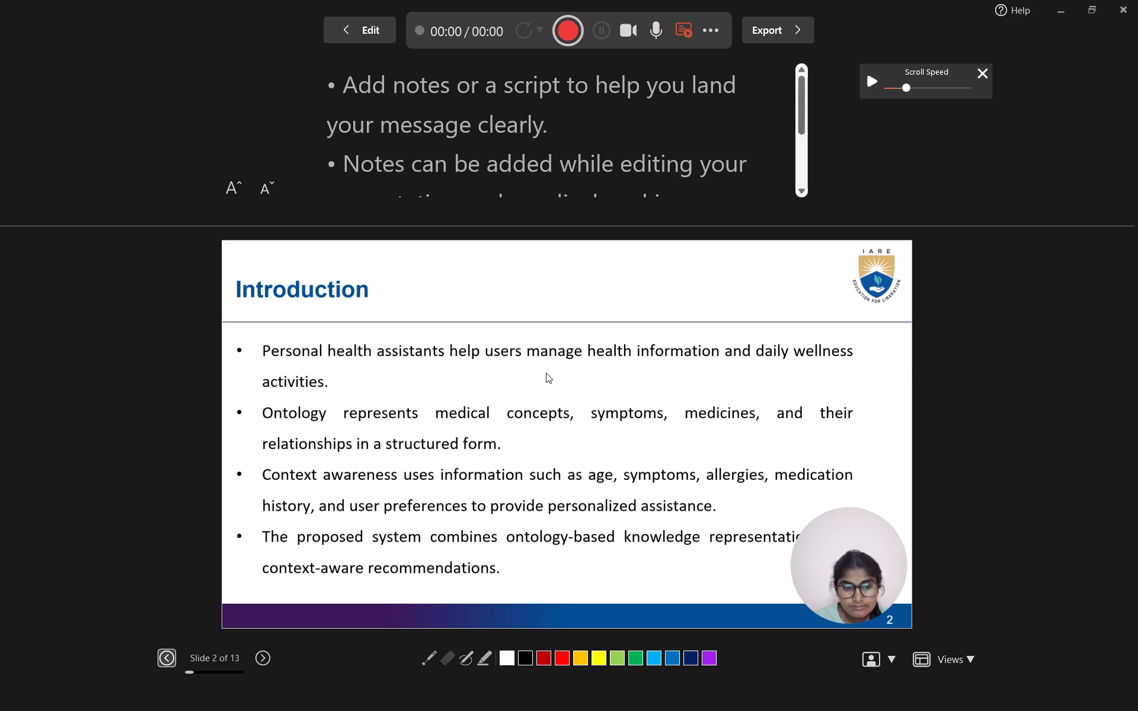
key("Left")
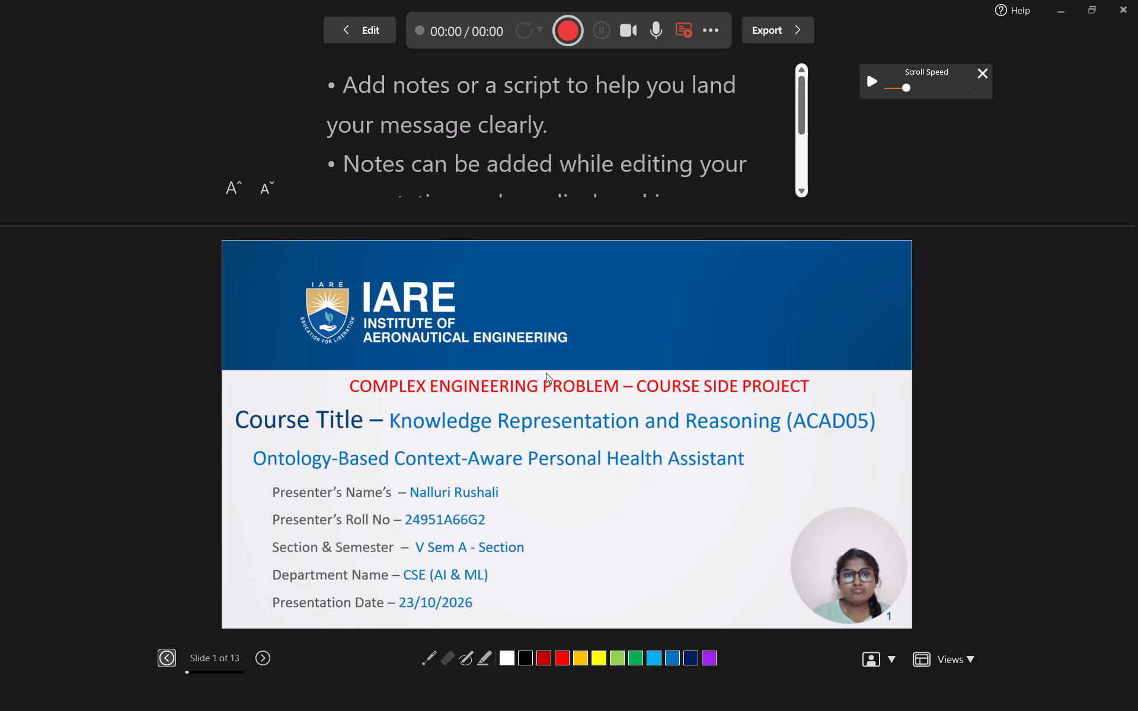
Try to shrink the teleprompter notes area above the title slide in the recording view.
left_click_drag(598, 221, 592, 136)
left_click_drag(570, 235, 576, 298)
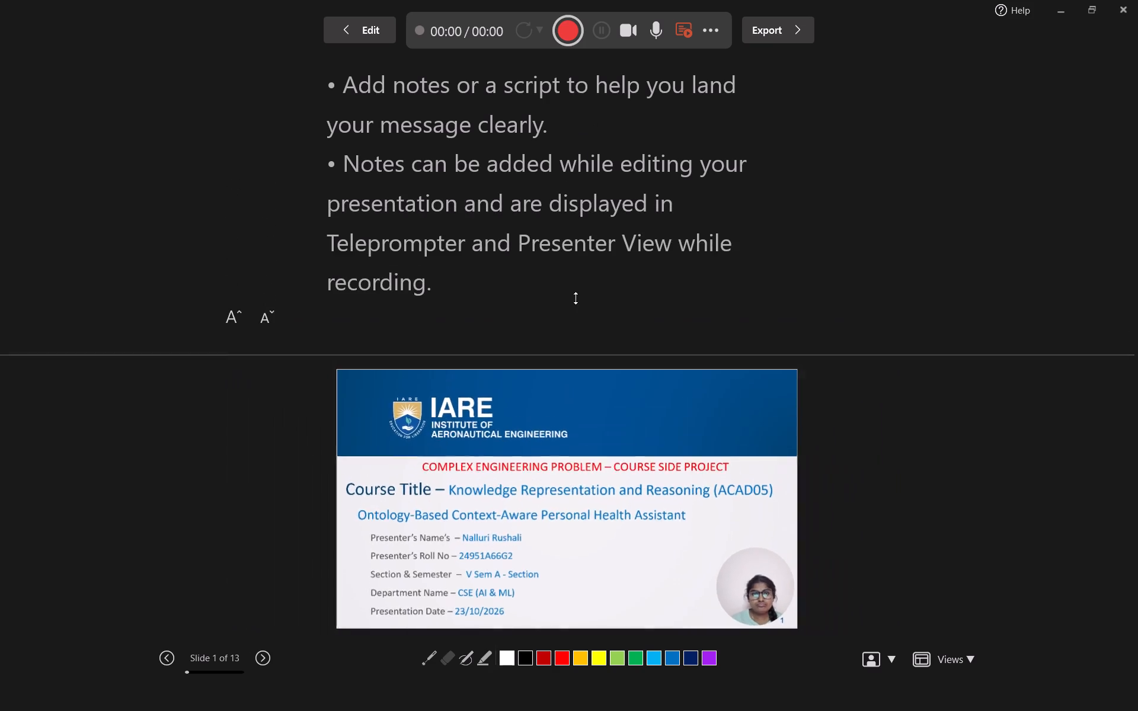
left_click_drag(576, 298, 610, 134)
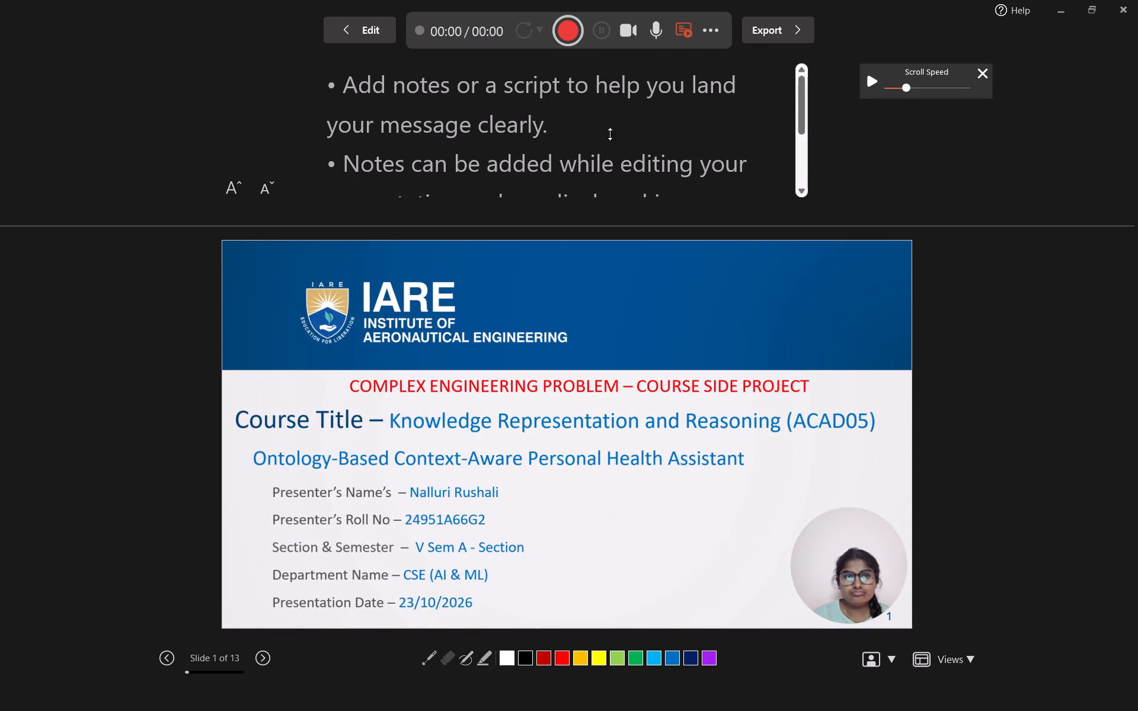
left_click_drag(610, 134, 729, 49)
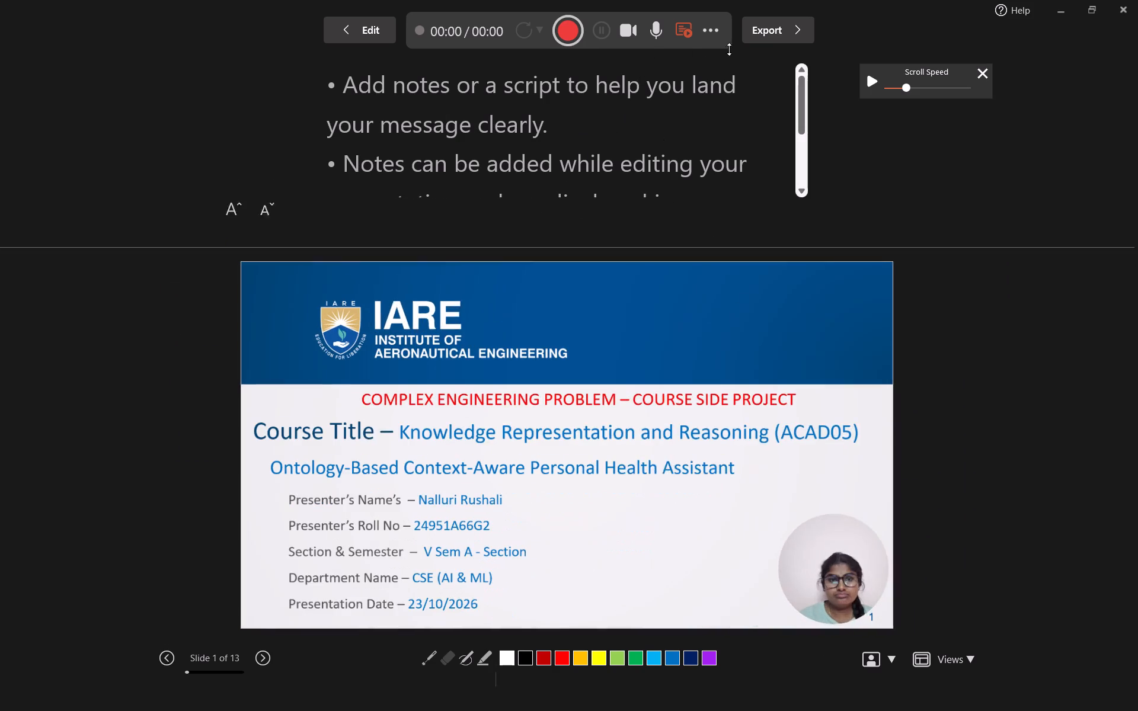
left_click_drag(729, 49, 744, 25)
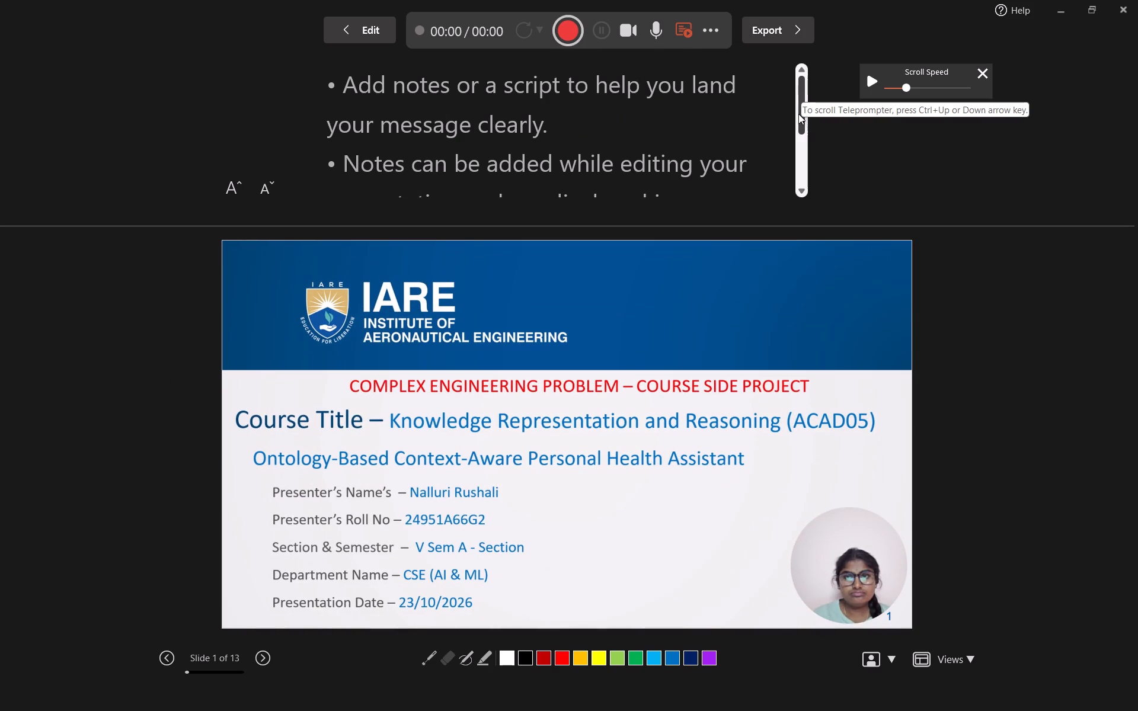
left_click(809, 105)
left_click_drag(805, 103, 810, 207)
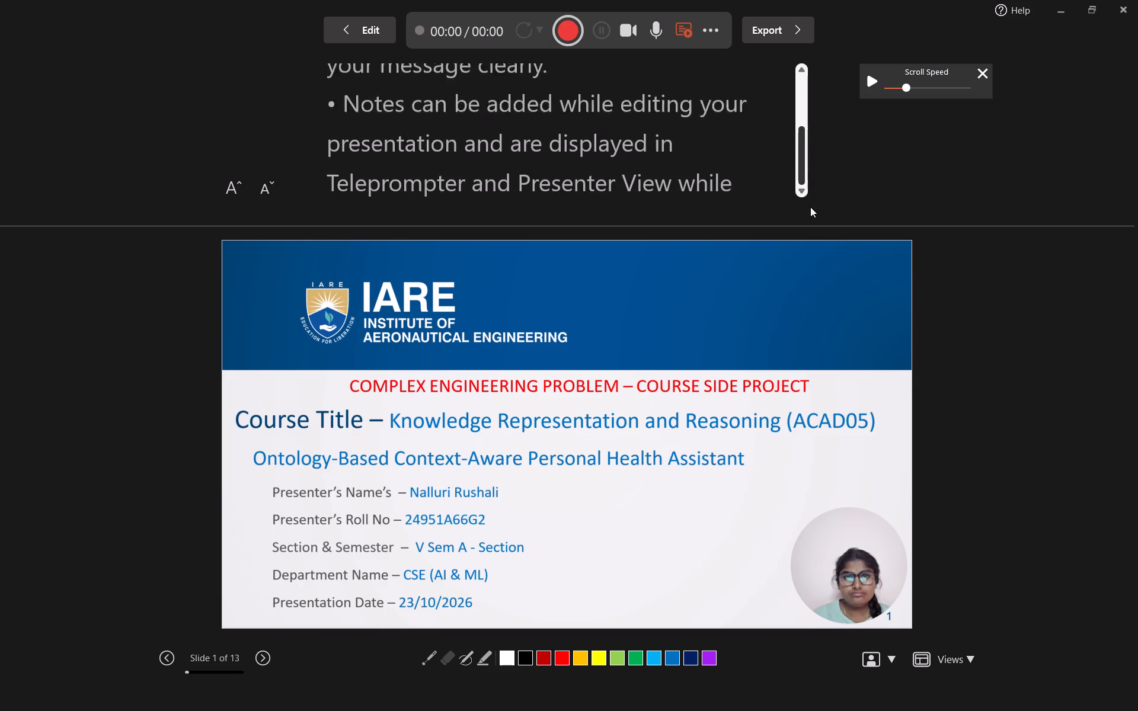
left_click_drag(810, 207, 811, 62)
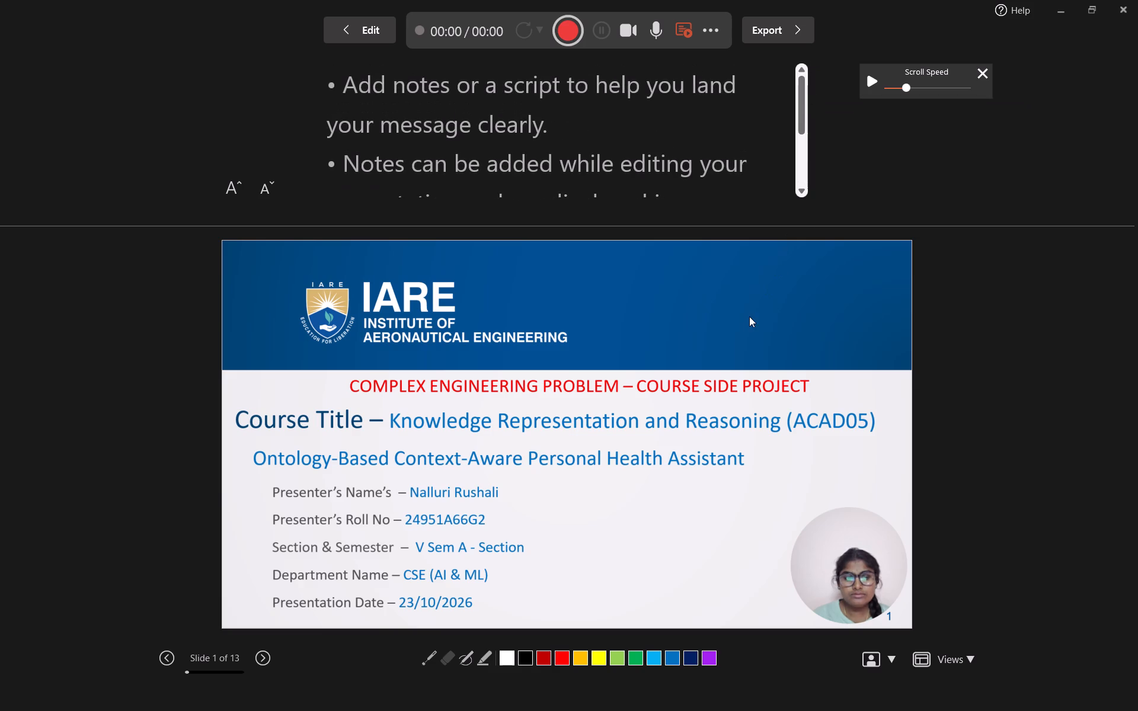
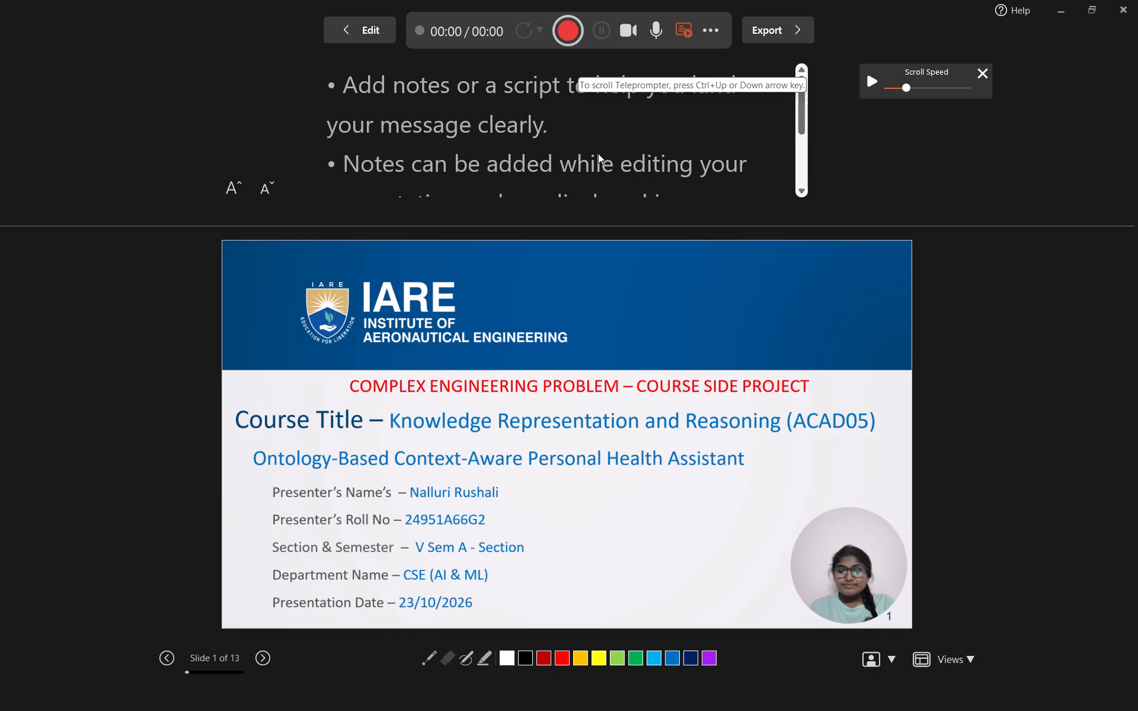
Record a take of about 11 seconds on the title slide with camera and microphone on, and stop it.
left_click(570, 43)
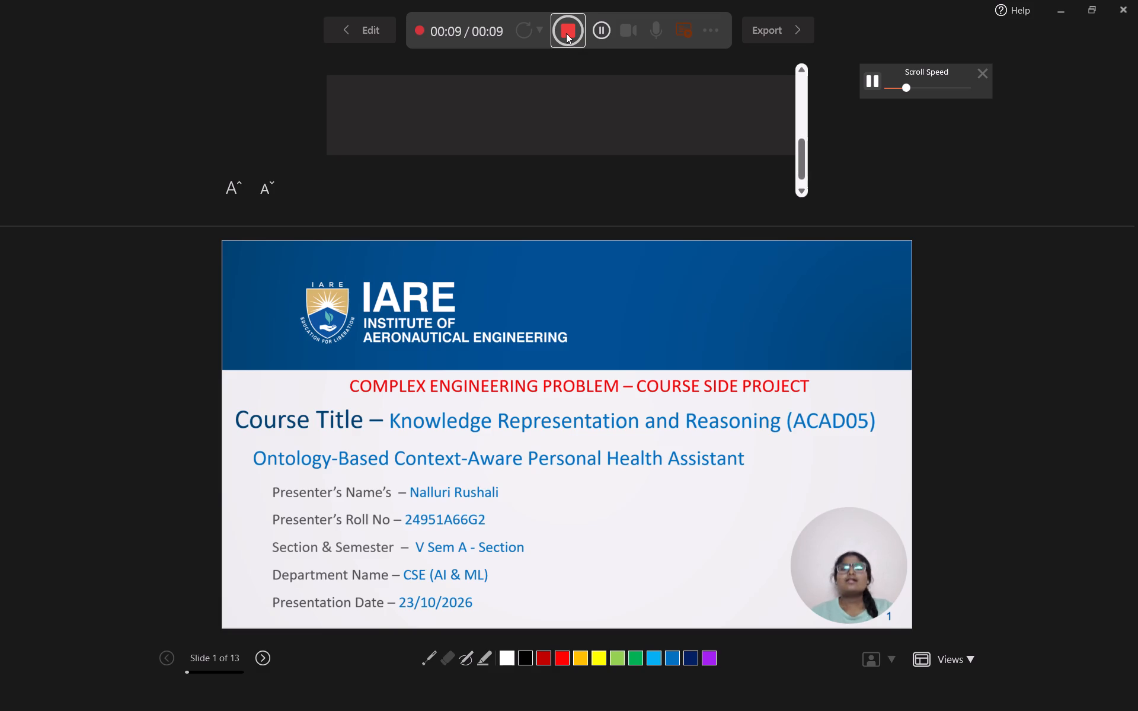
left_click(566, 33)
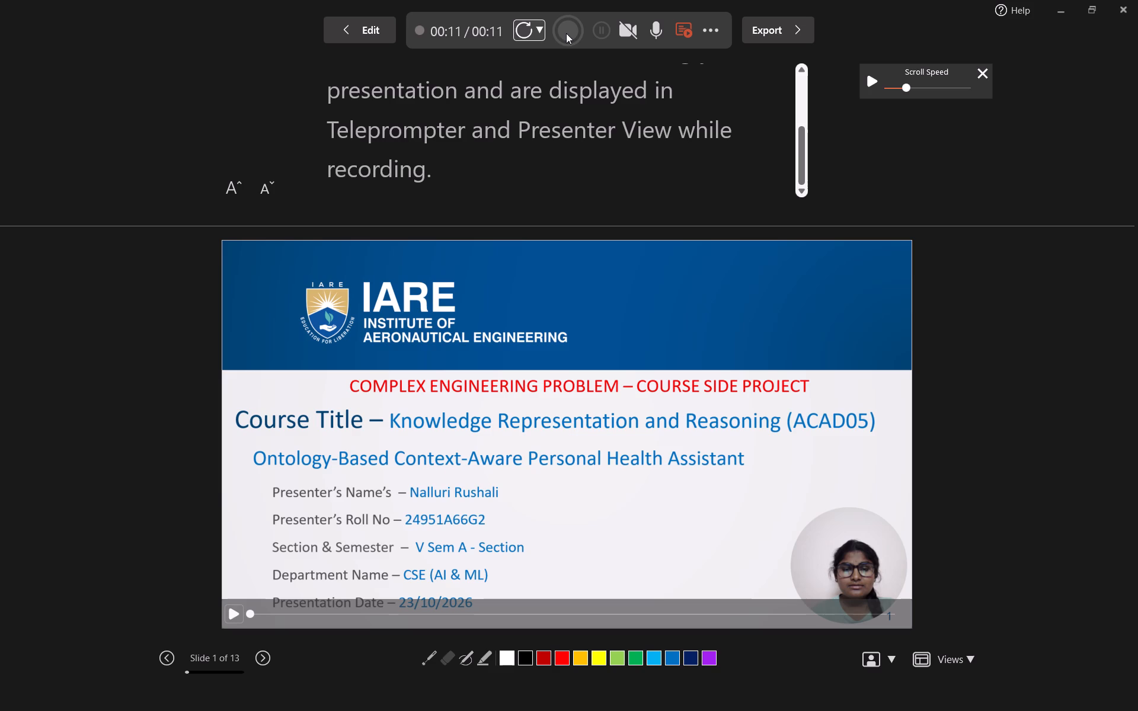
Start a video retake covering all slides, beginning from the title slide.
left_click(532, 30)
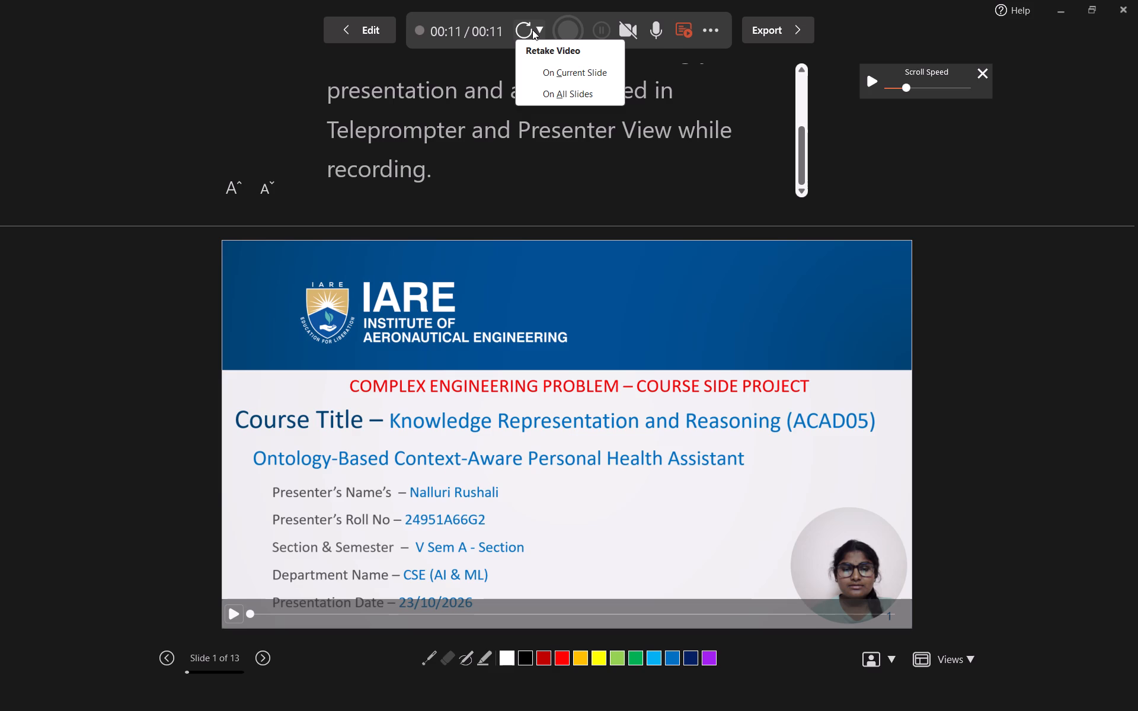
left_click(587, 91)
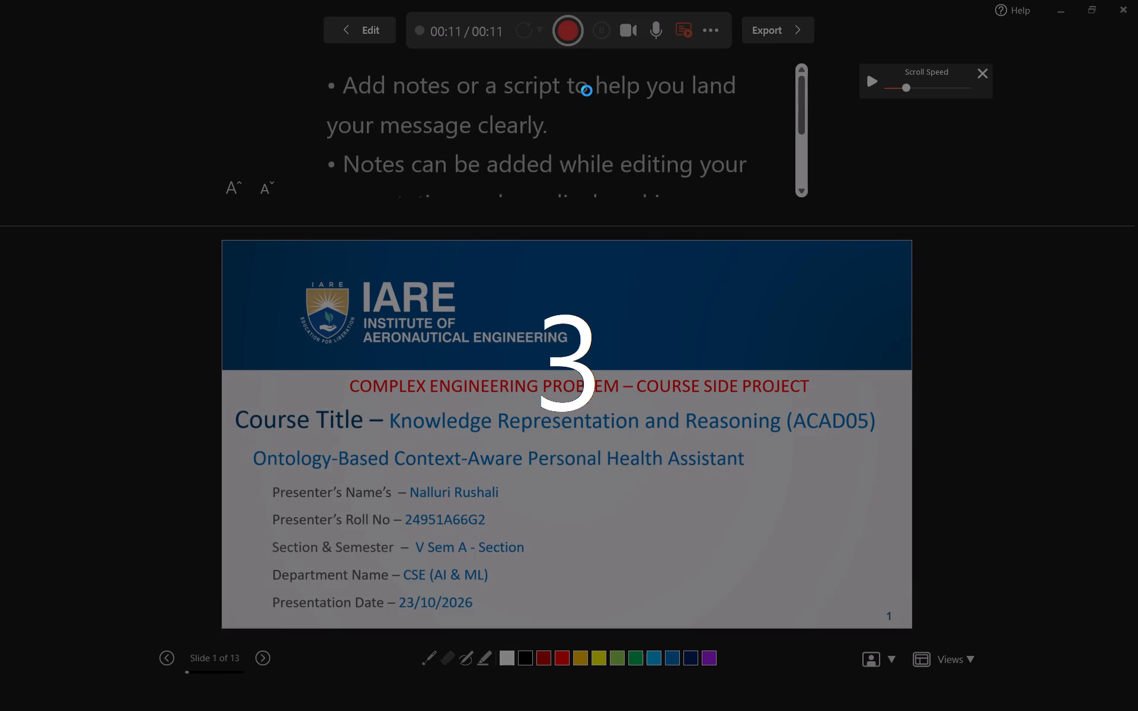
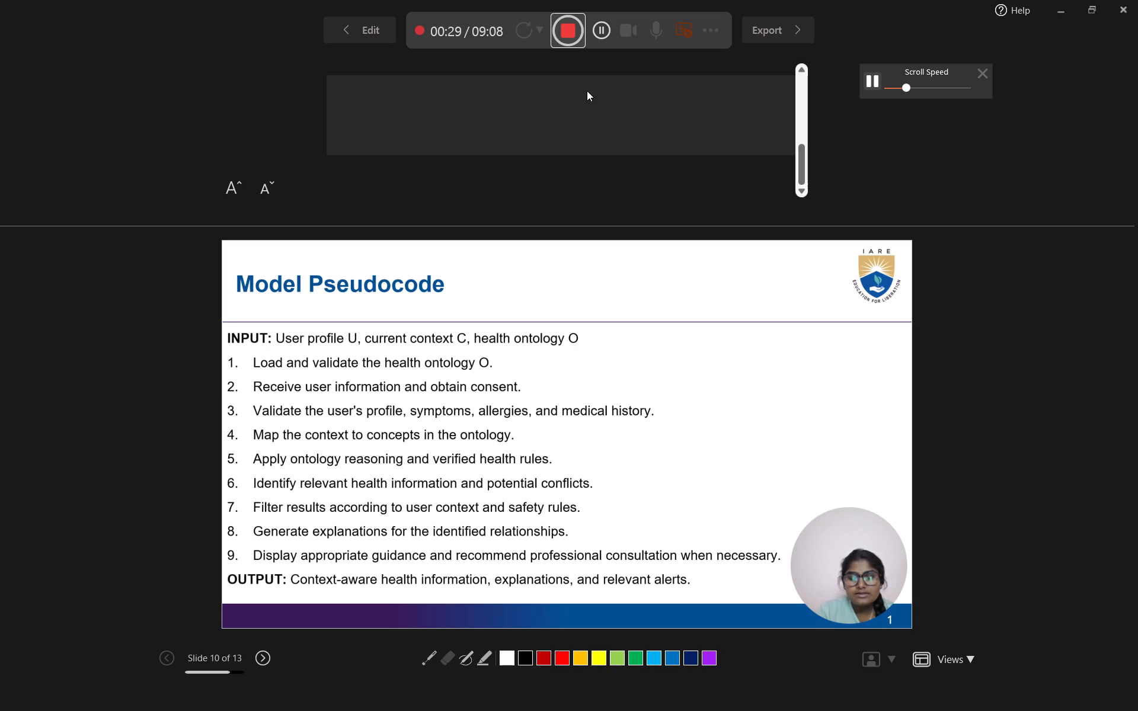
Advance the running recording from slide 10, Model Pseudocode, to slide 11 of 13.
key("Right")
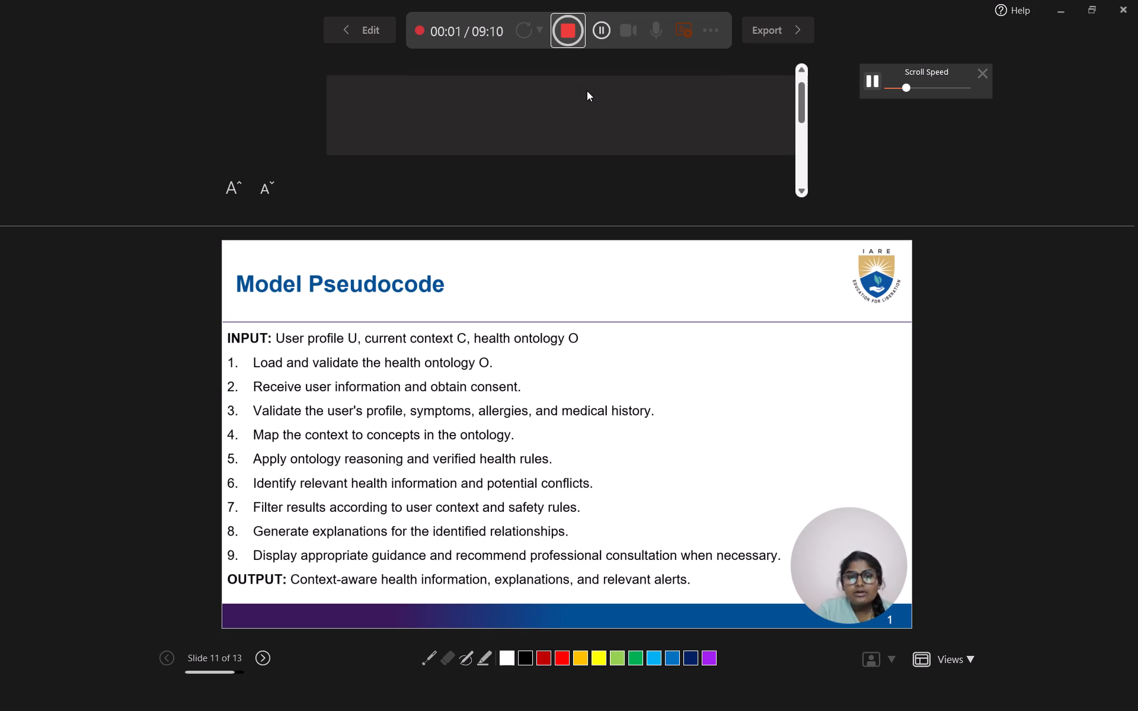
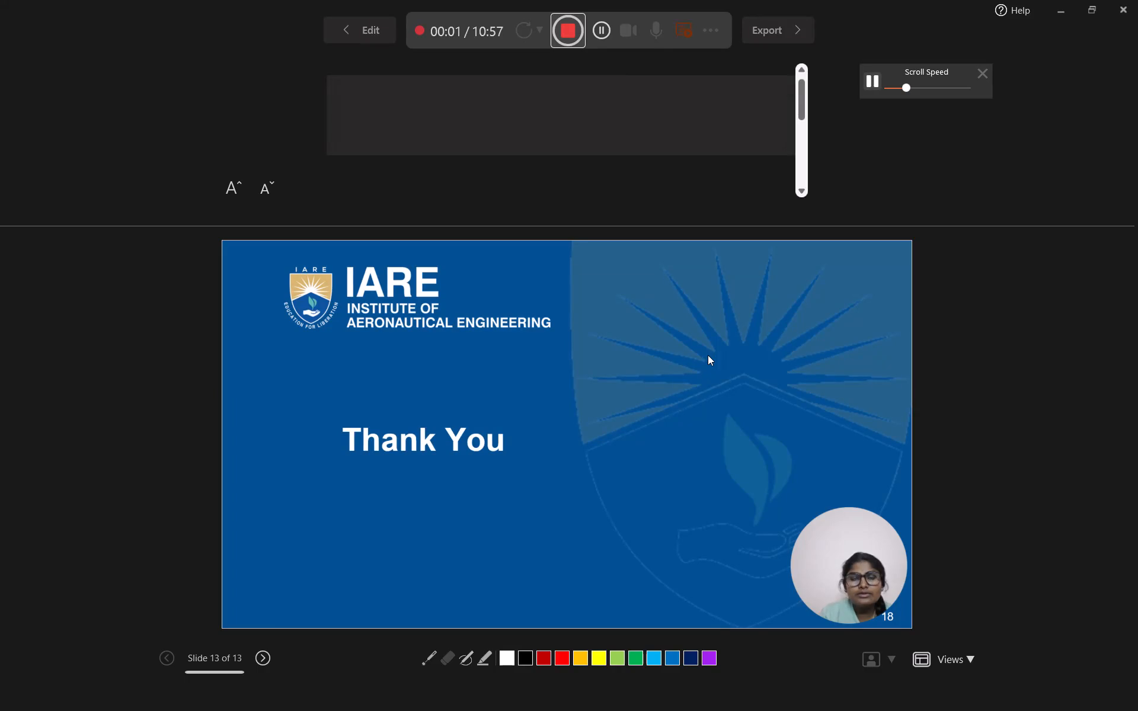
Stop the running recording on the closing Thank You slide, slide 13 of 13.
left_click(569, 24)
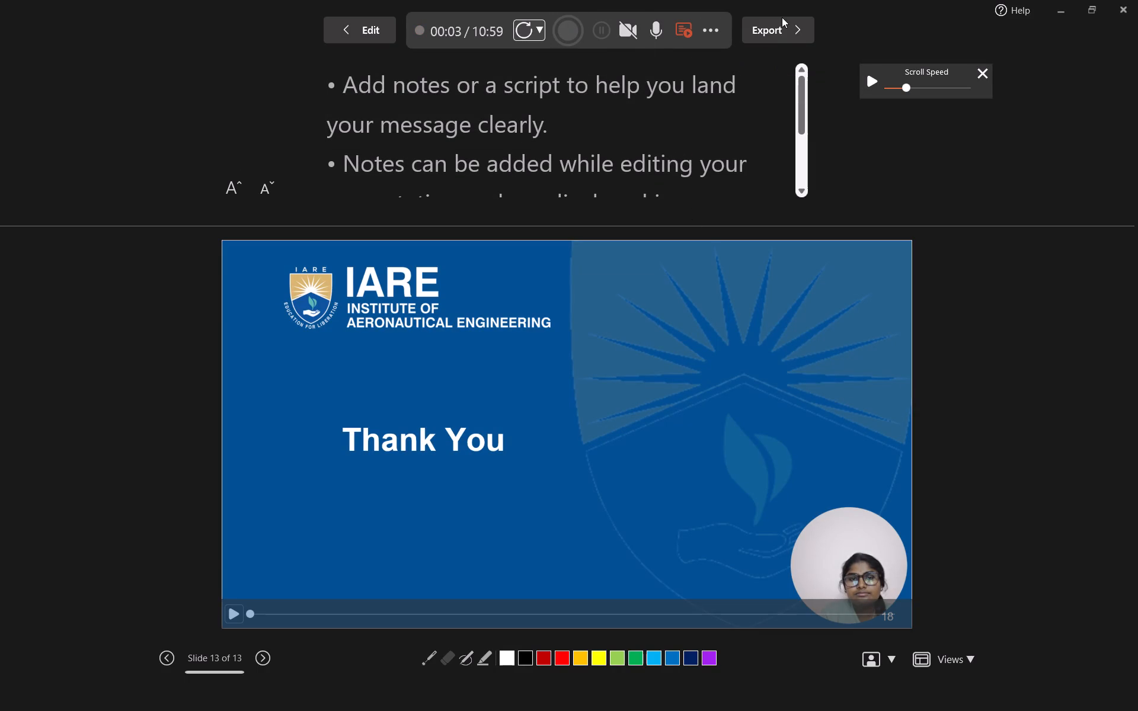
Export the recorded presentation as an MPEG-4 video to the COLLEGE DOCS folder, keeping the proposed KRR AATII file name.
left_click(774, 31)
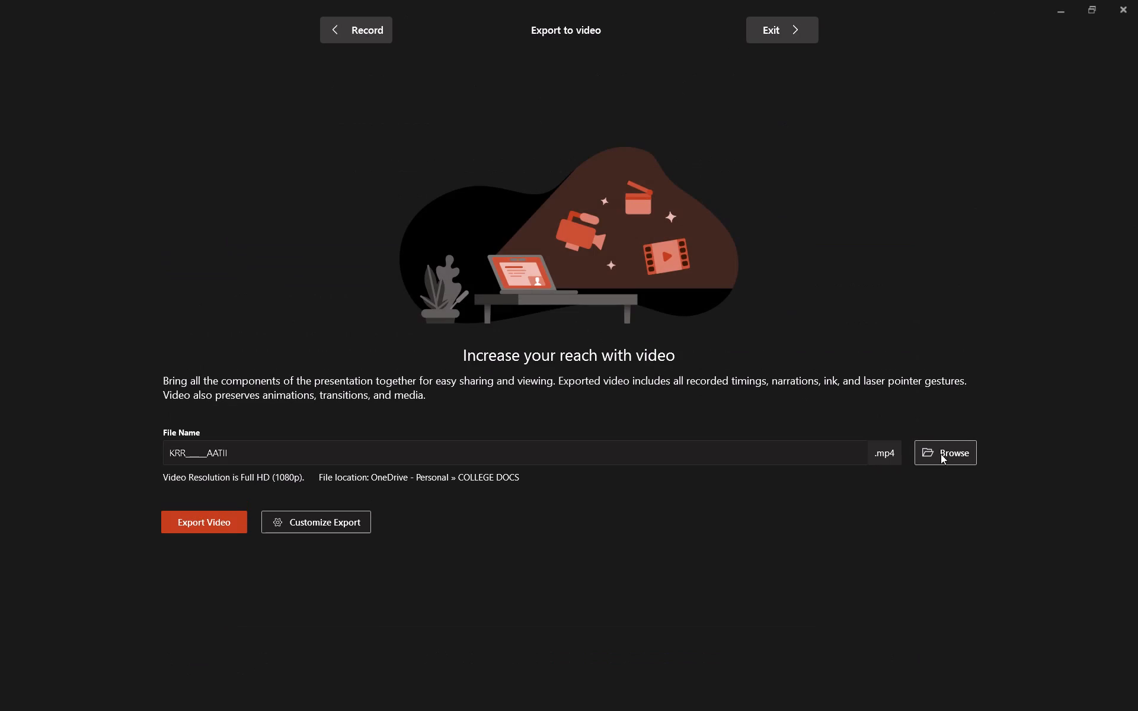
left_click(941, 454)
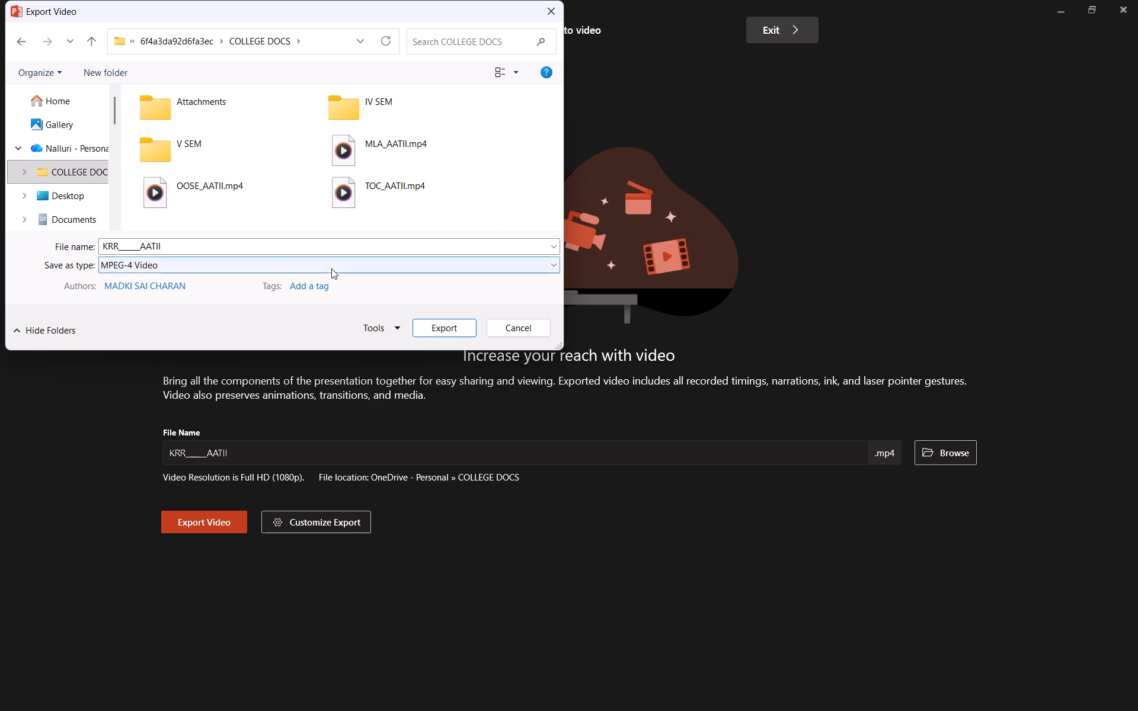
left_click(85, 179)
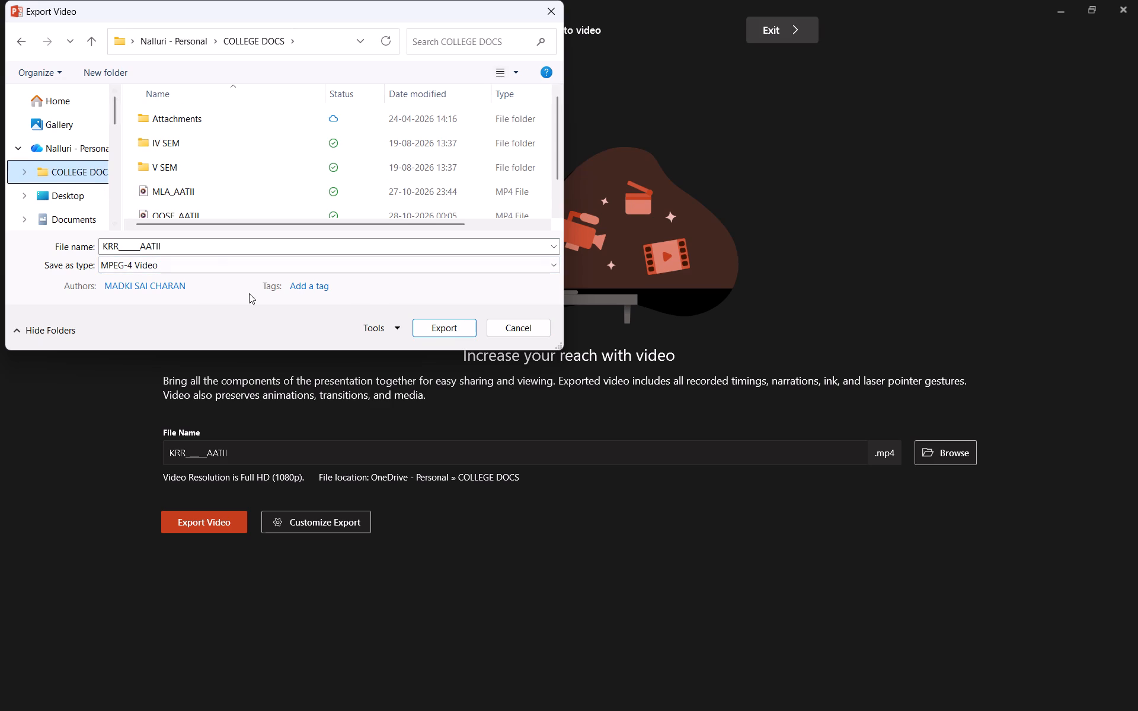
left_click(232, 237)
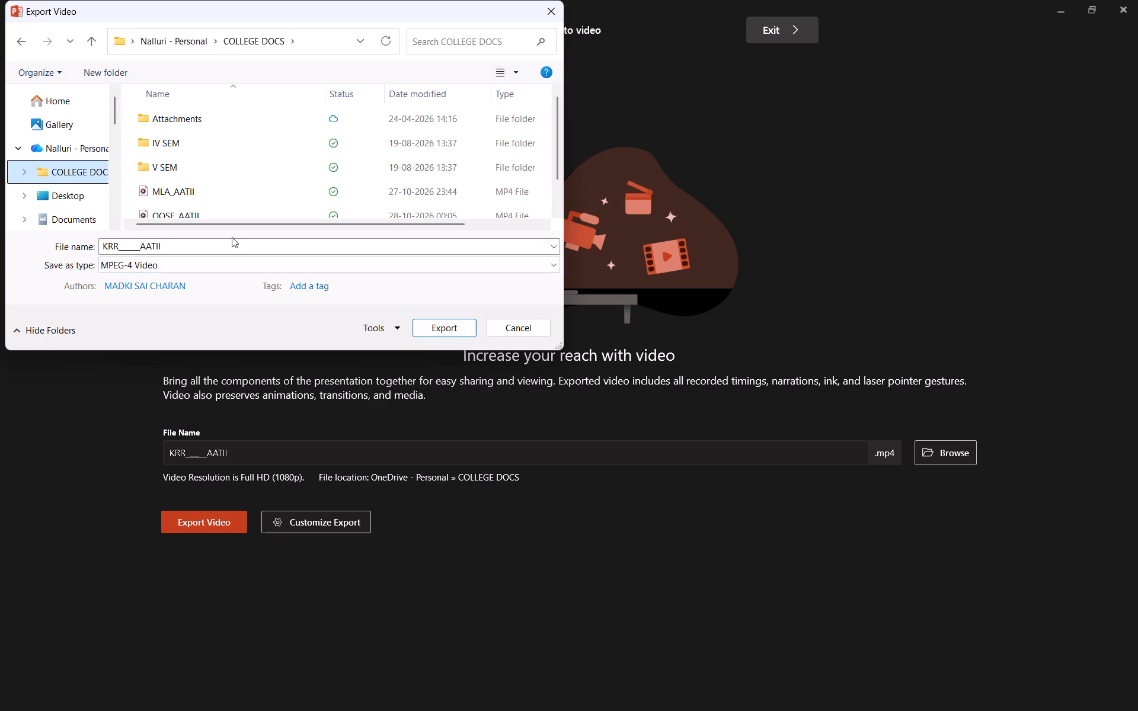
left_click(233, 241)
left_click(341, 236)
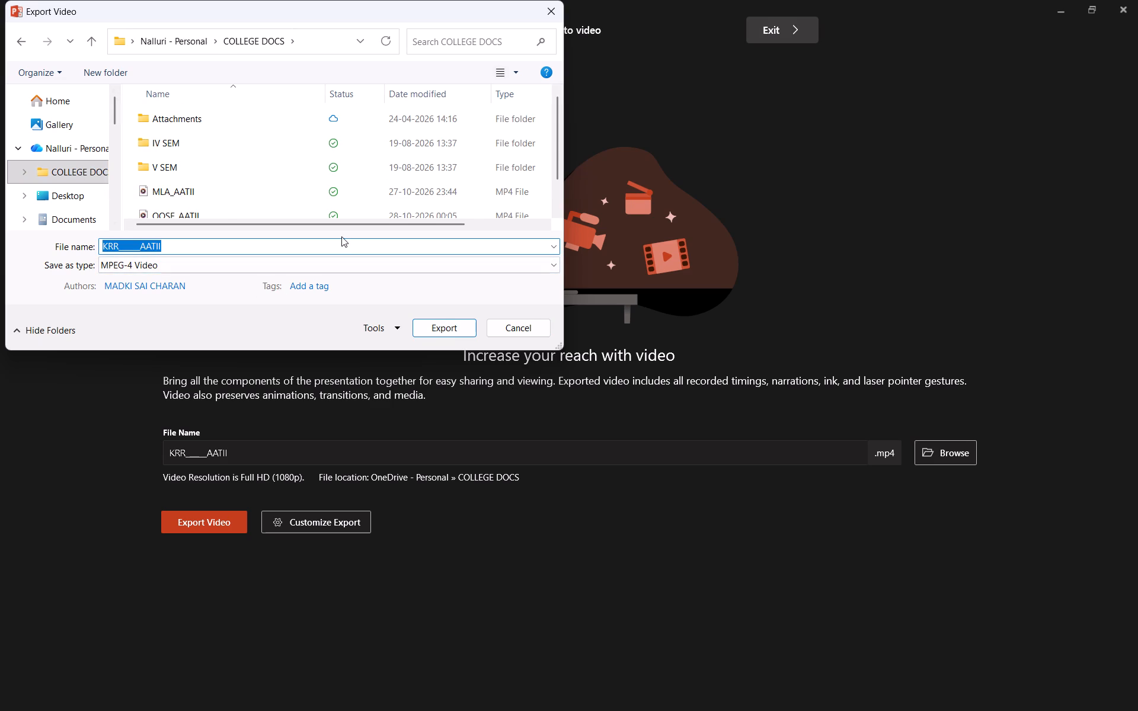
left_click(342, 240)
left_click(457, 334)
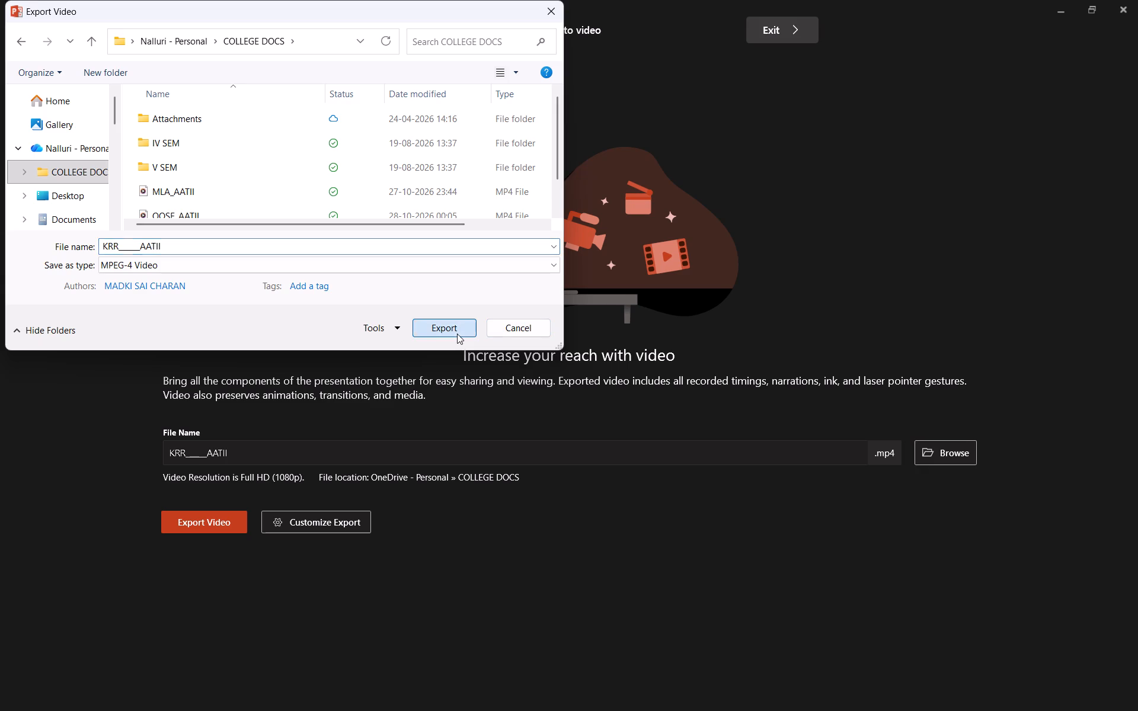
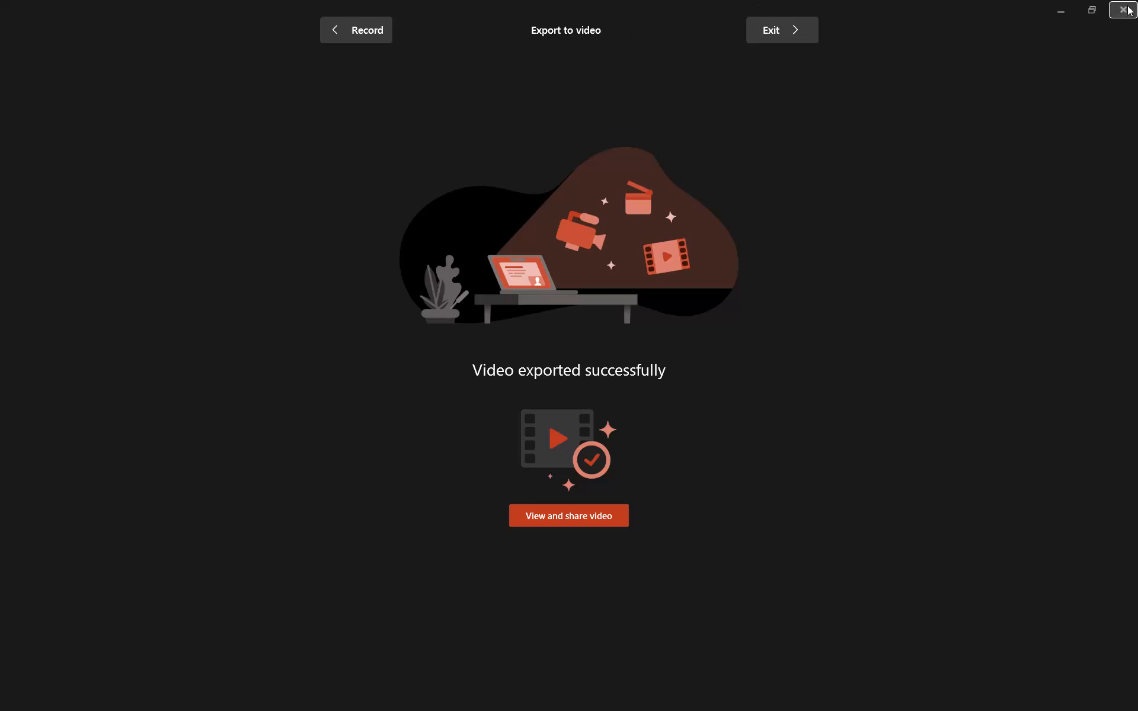
Close the video export screen and sign in to the Samvidha student portal in Chrome with the saved credentials.
left_click(1123, 7)
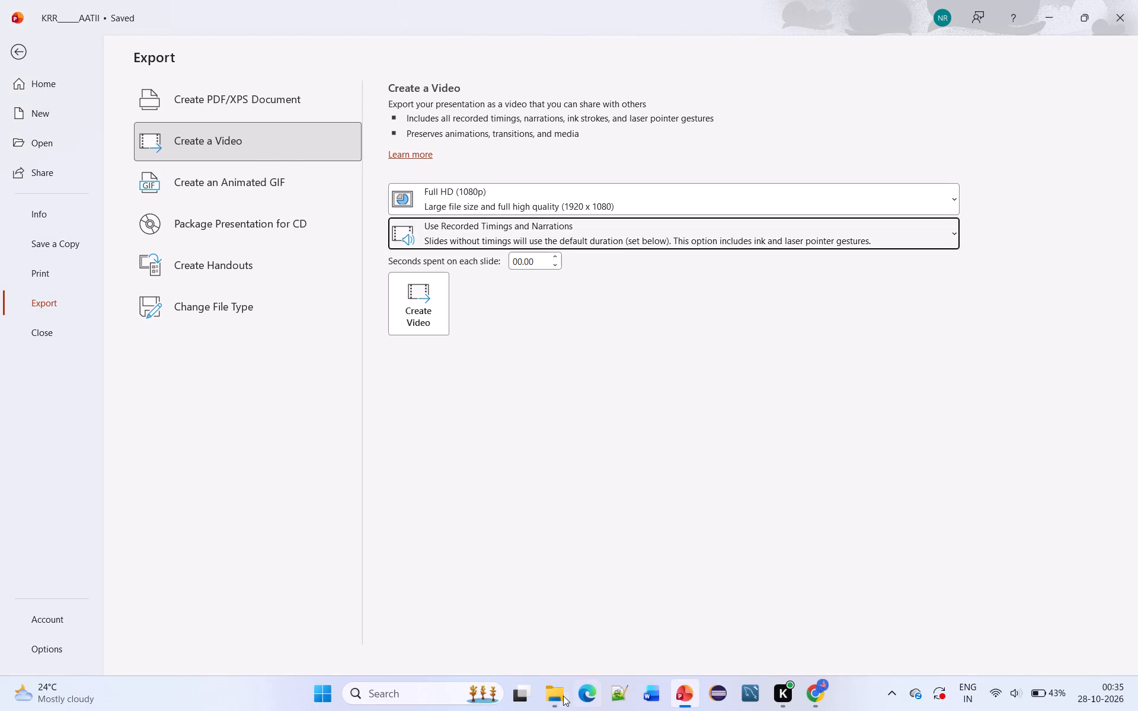
left_click(563, 696)
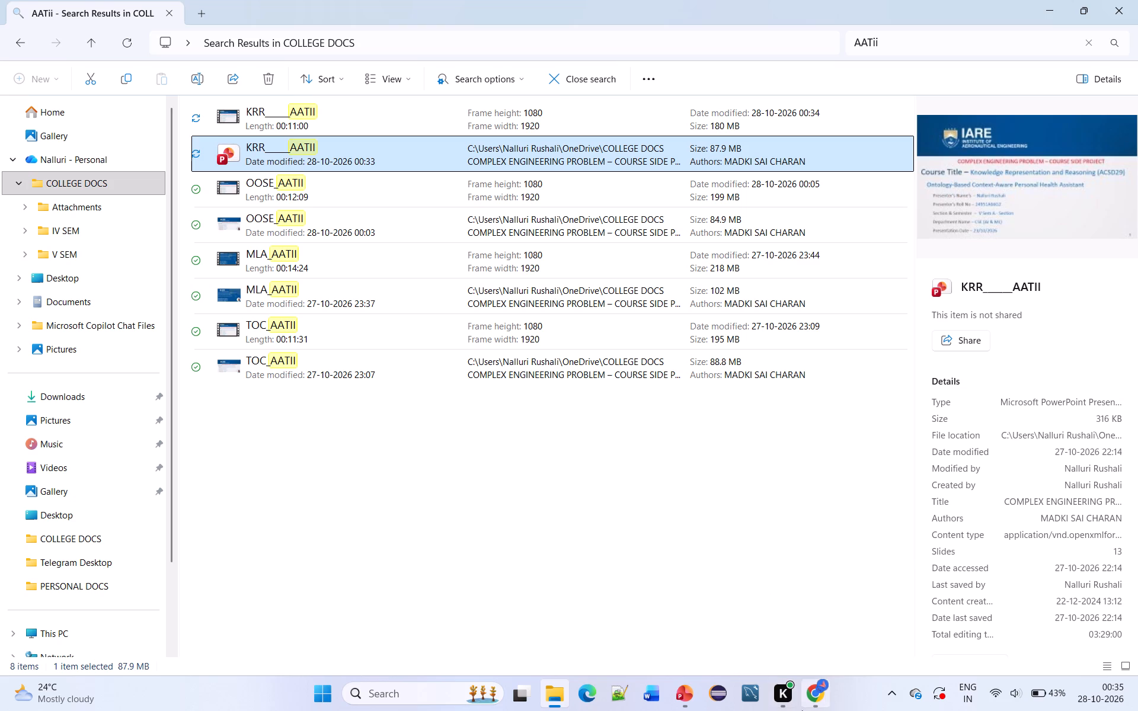
left_click(816, 704)
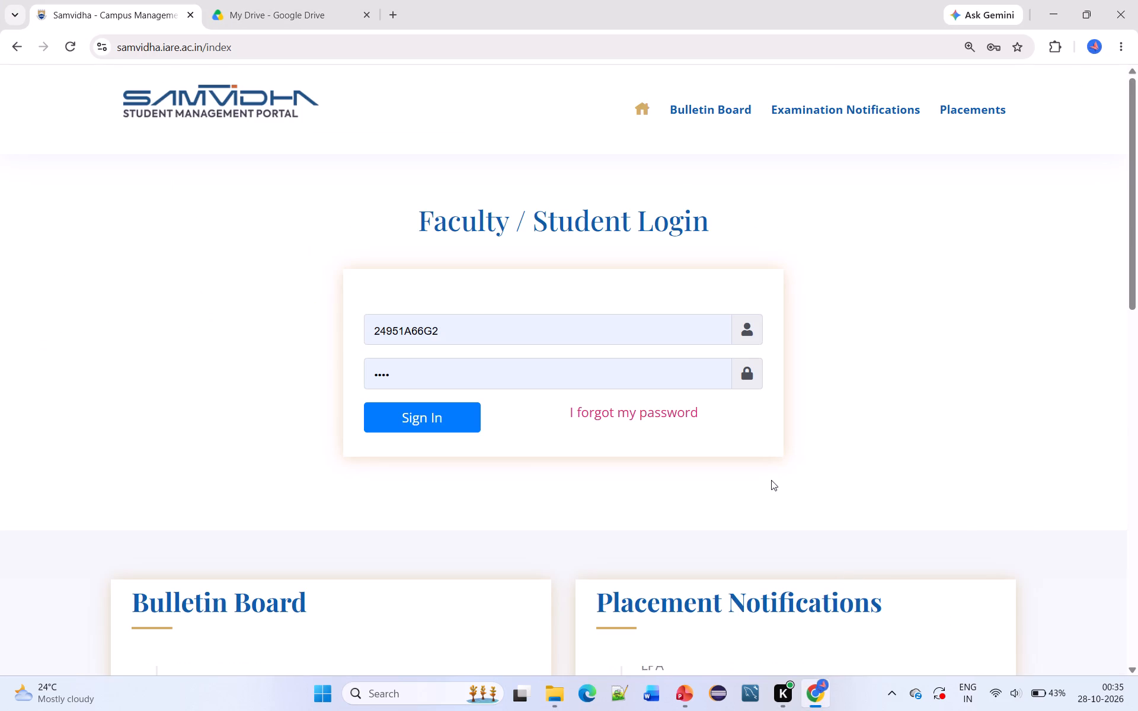
left_click_drag(457, 390, 451, 412)
left_click(451, 412)
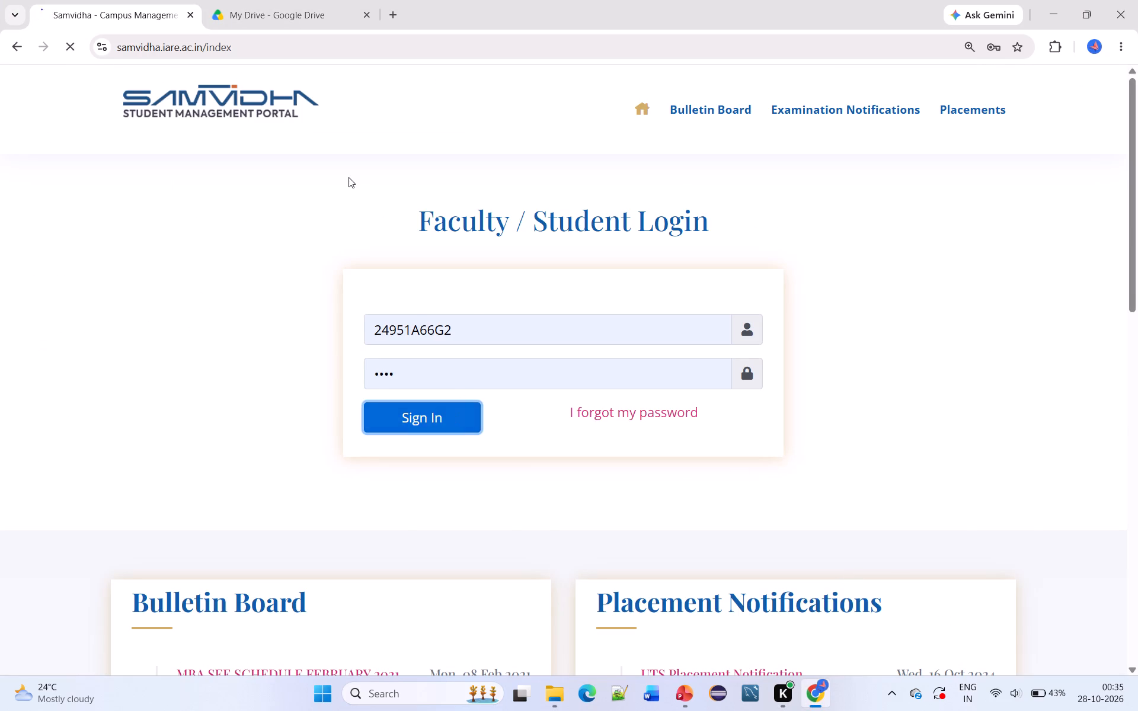
Open the AAT-II upload page of the student portal.
scroll(76, 438, "down", 1)
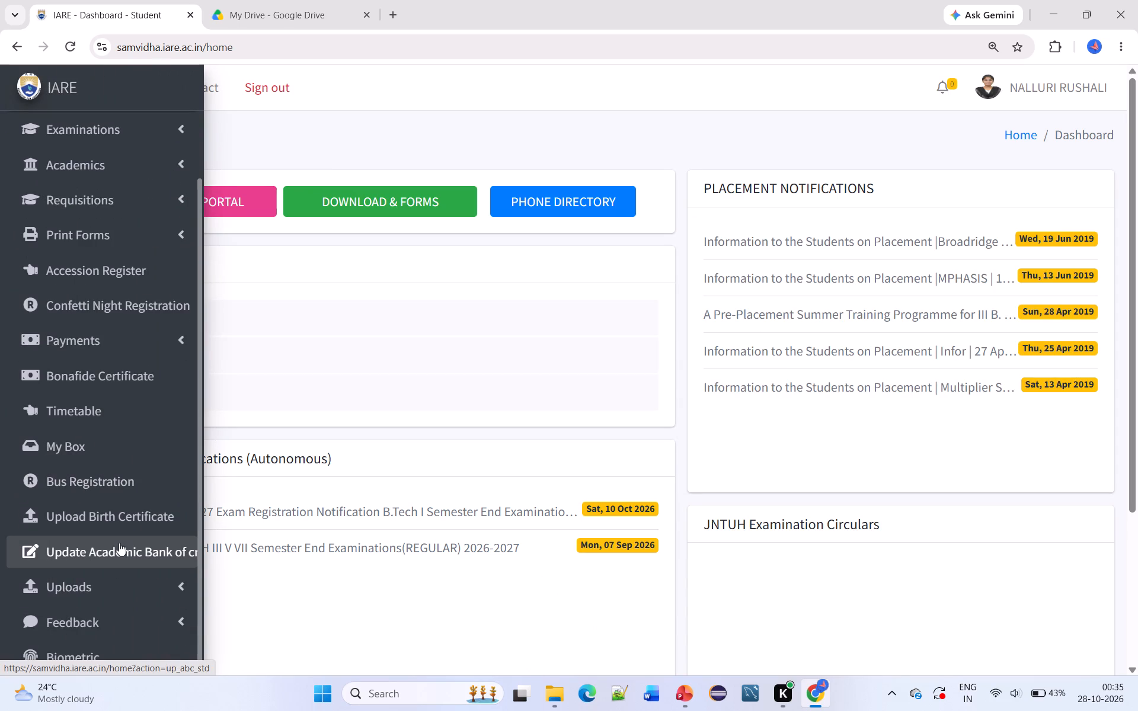
scroll(119, 543, "down", 1)
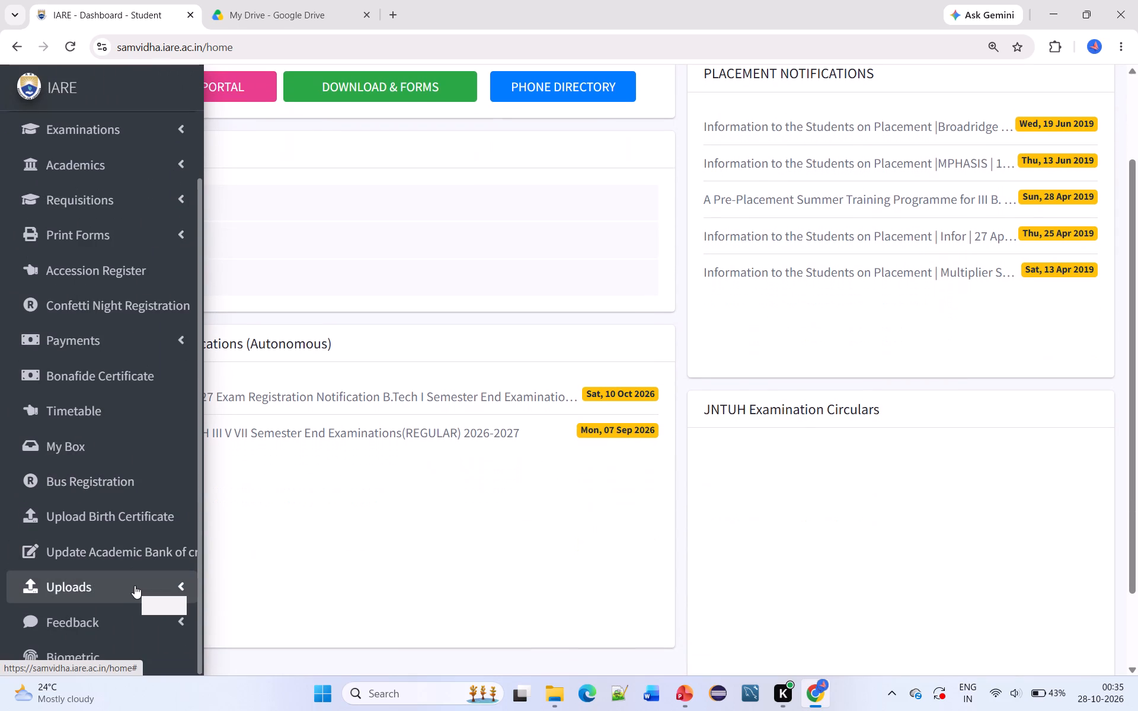
scroll(135, 585, "down", 2)
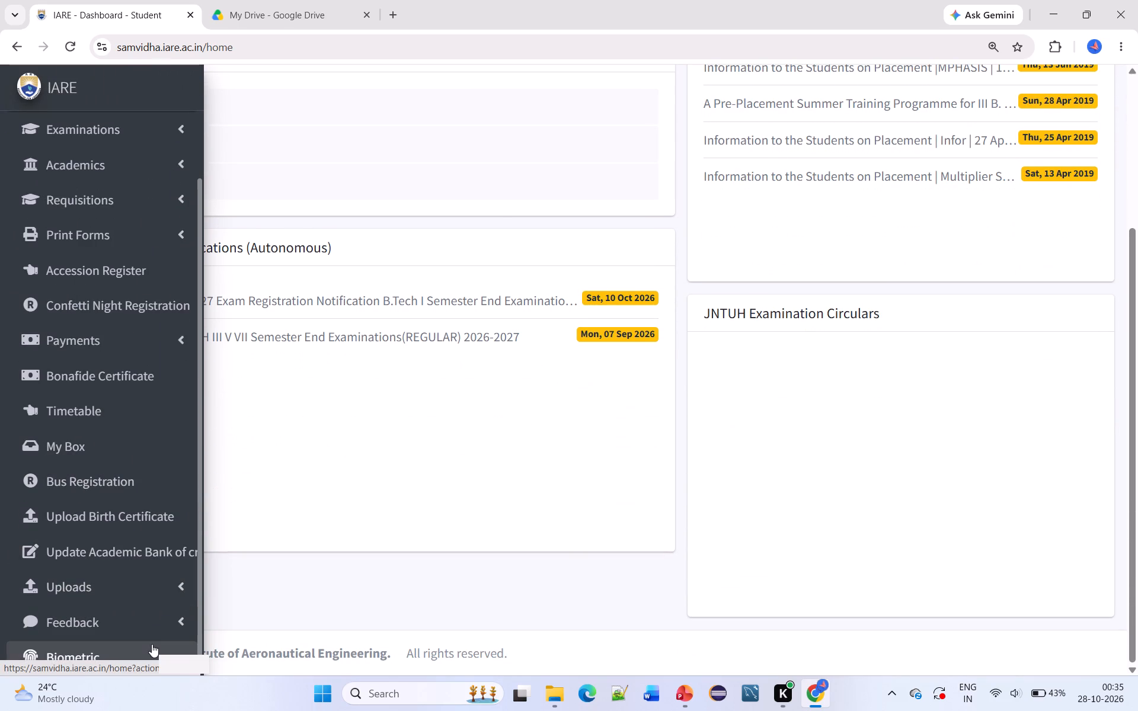
left_click(120, 572)
scroll(120, 572, "down", 3)
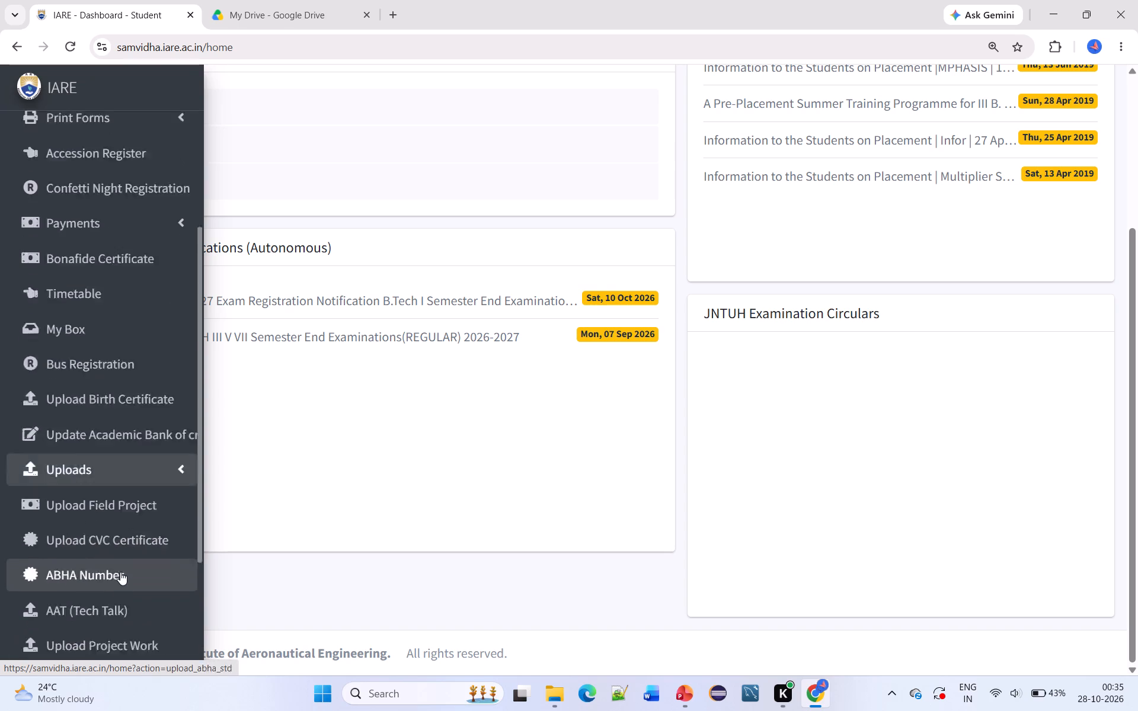
left_click(102, 520)
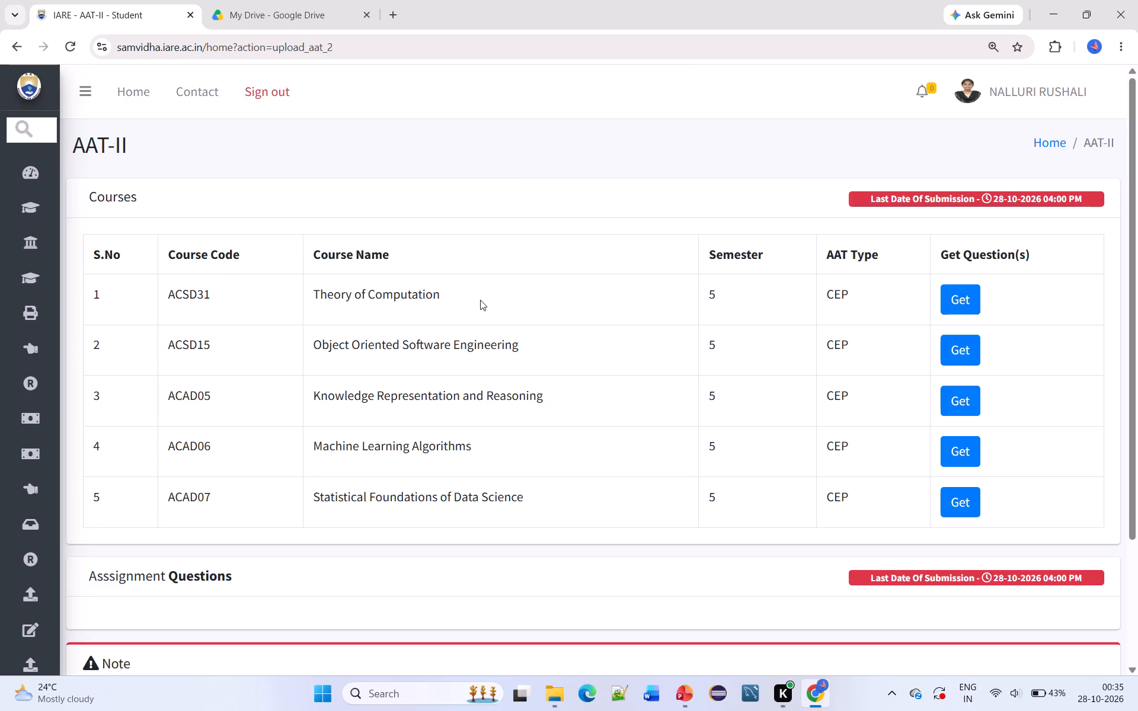
Get the assigned AAT-II question for ACAD05, Knowledge Representation and Reasoning.
left_click(966, 397)
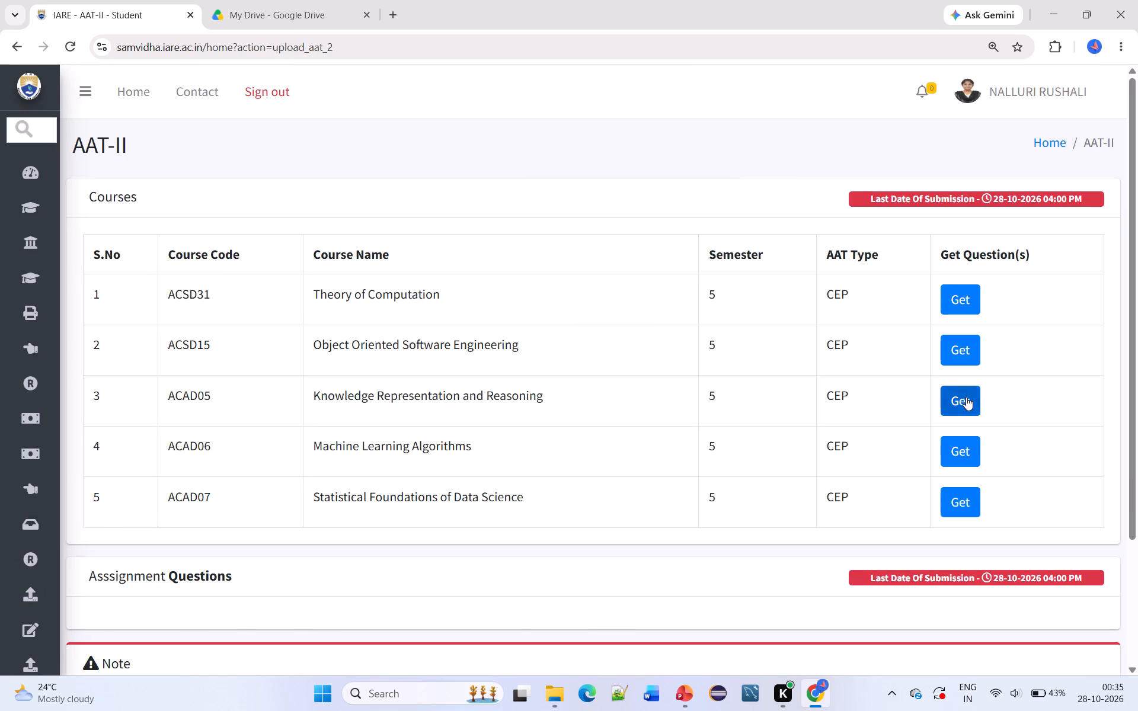
left_click(573, 466)
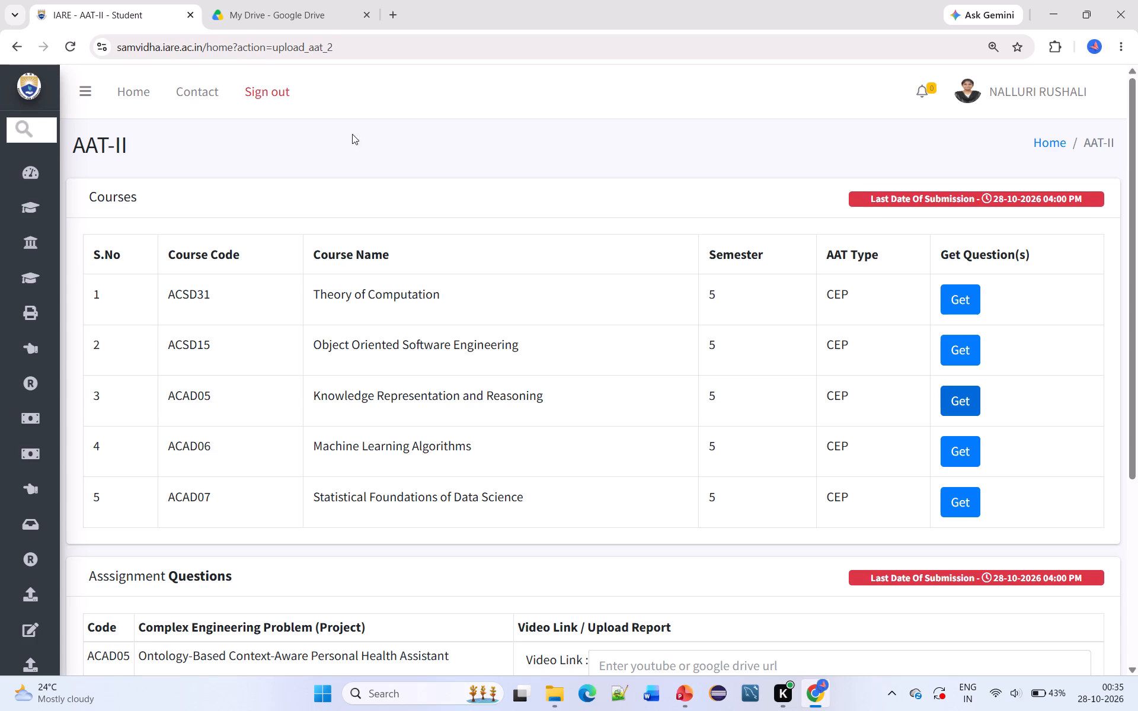
Upload the KRR AATII MP4 video from the COLLEGE DOCS folder to My Drive in Google Drive.
left_click(293, 0)
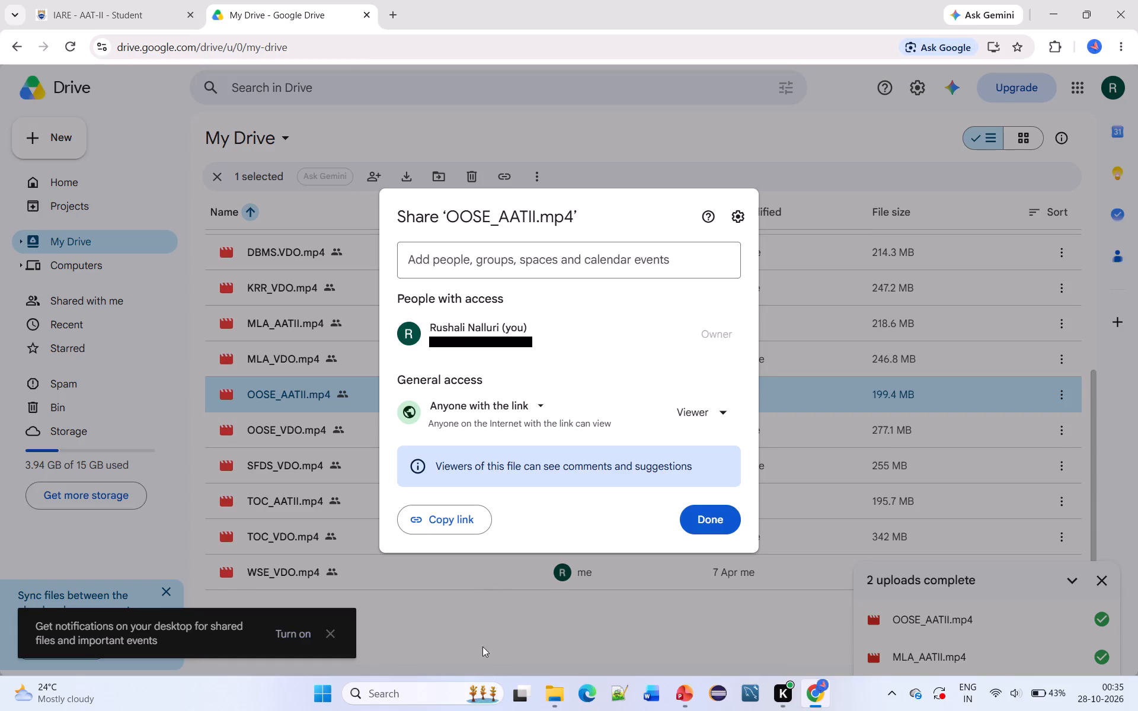
left_click(480, 683)
left_click(453, 623)
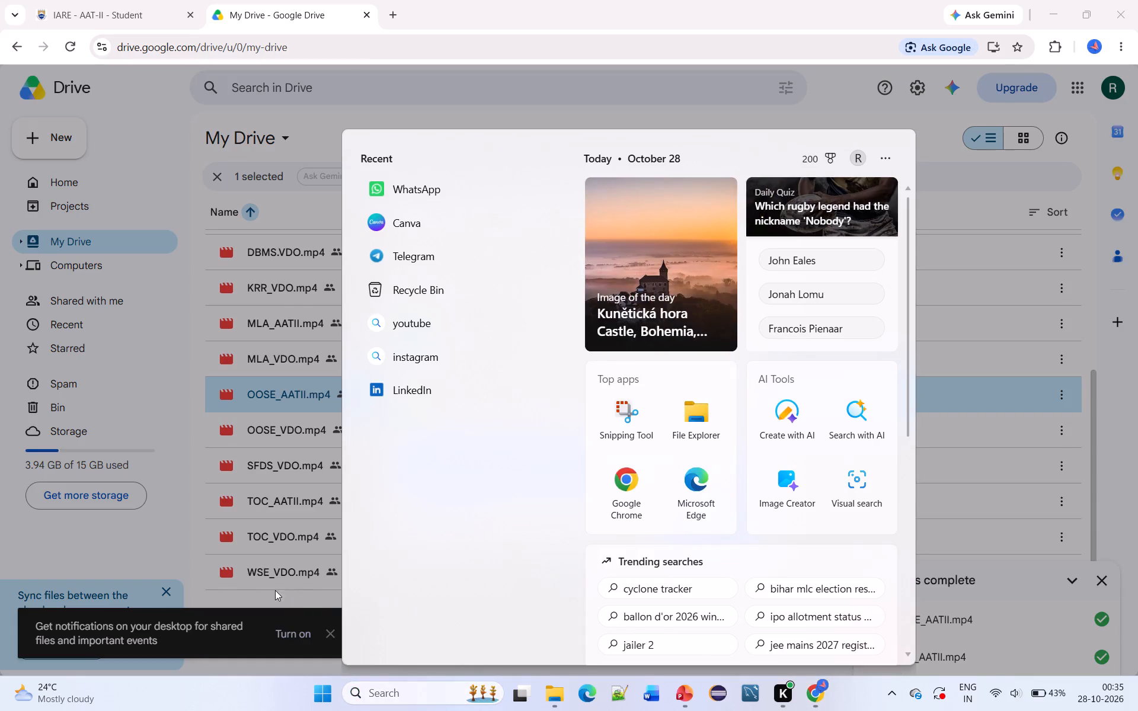
left_click(143, 527)
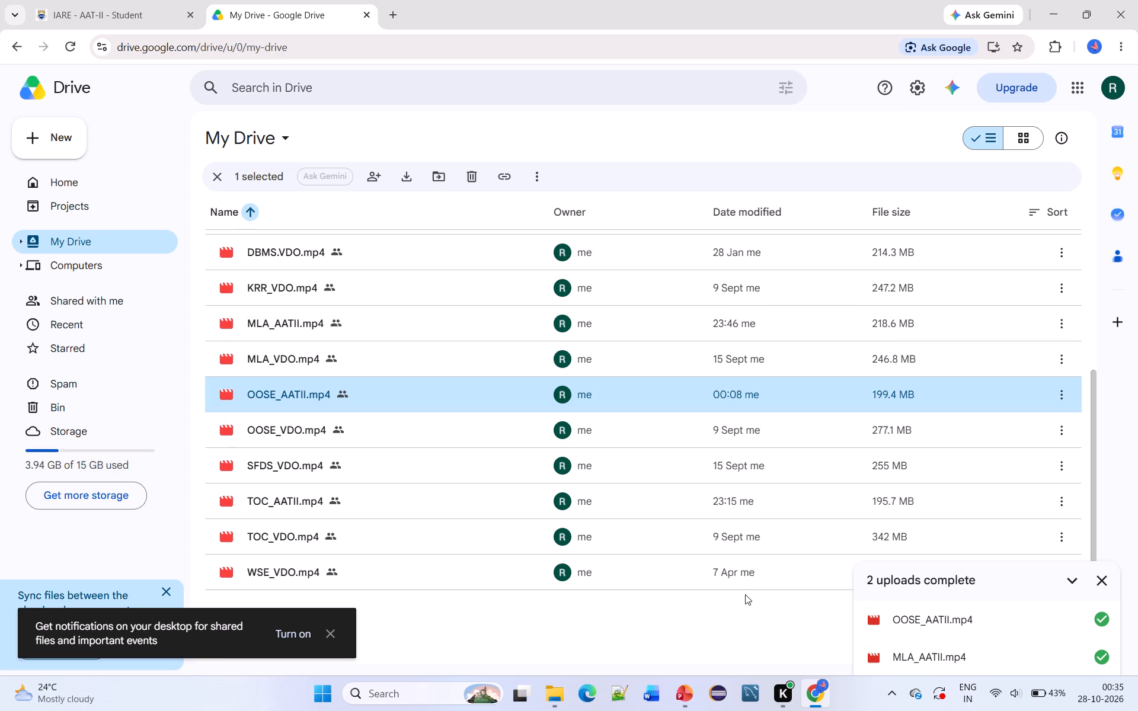
left_click(57, 150)
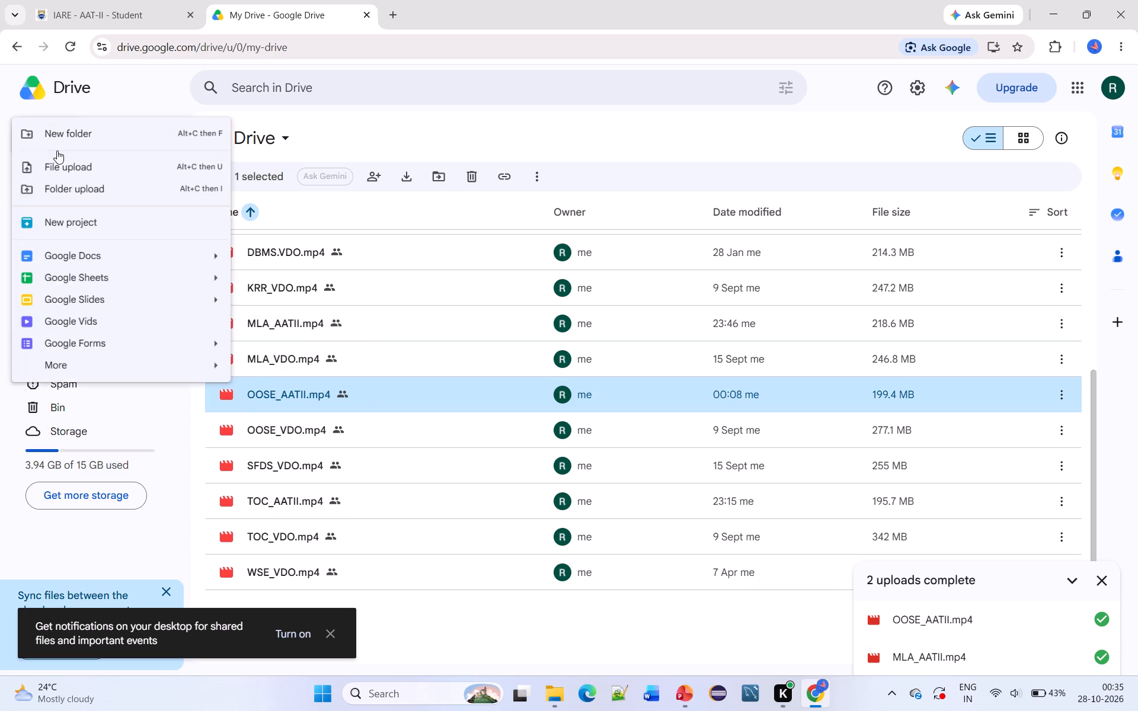
left_click(81, 175)
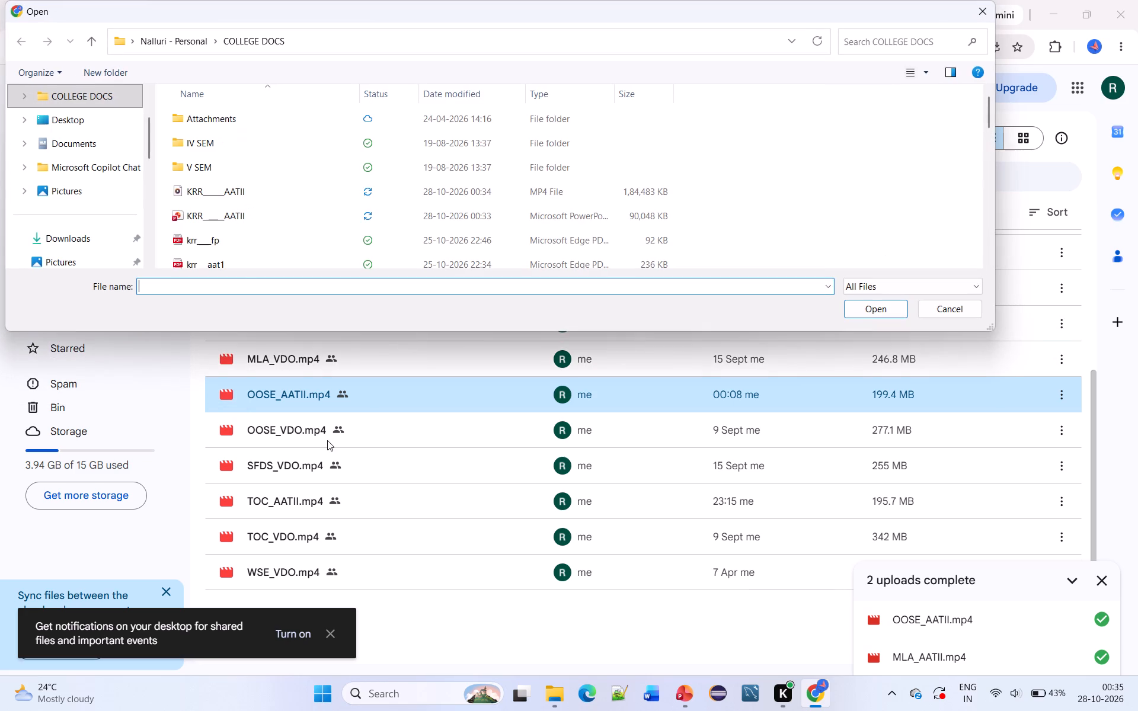
left_click(236, 193)
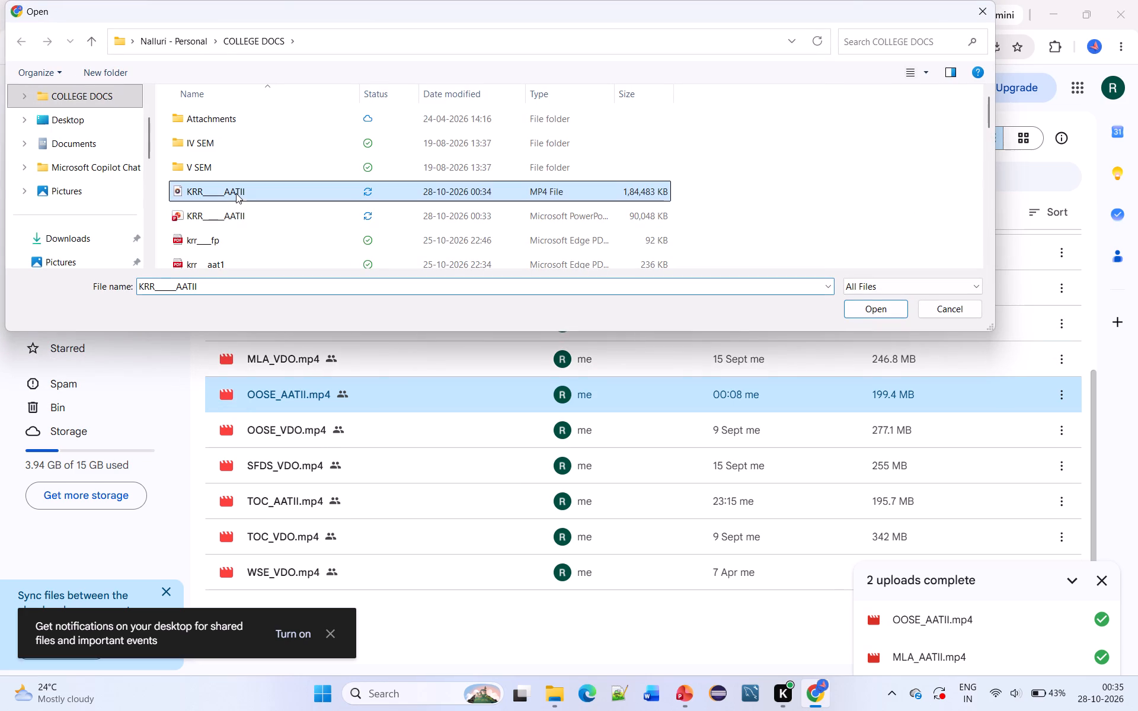
left_click(875, 315)
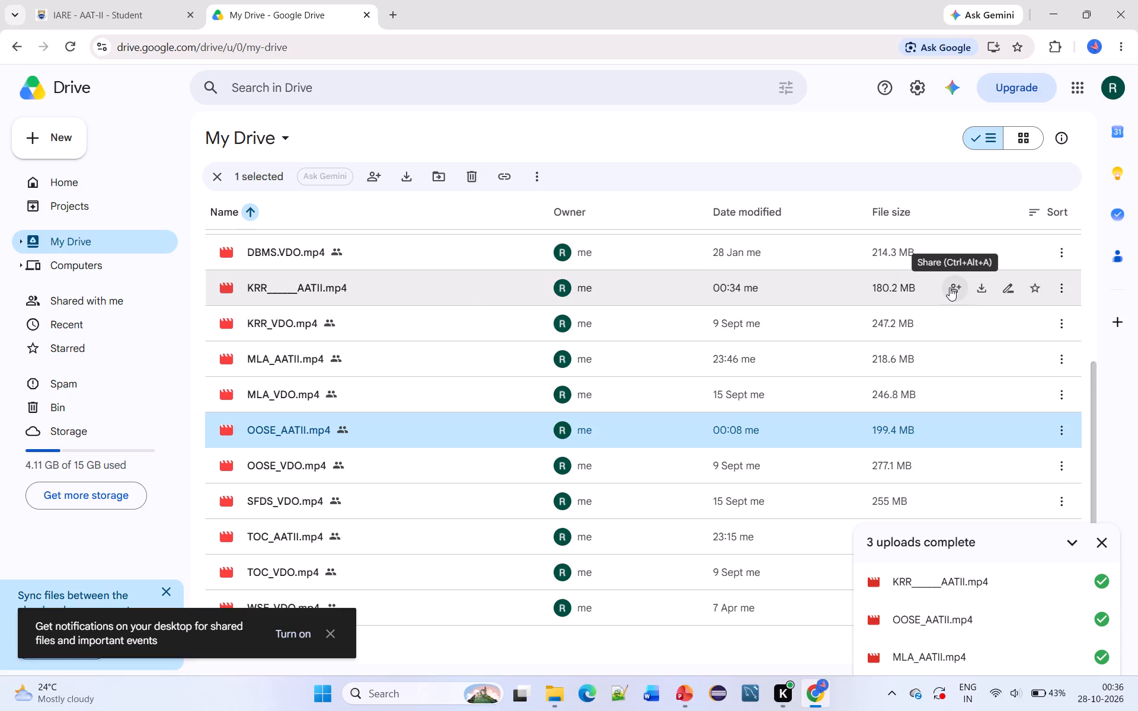
Set the uploaded KRR AATII video's general access to Anyone with the link and copy its sharing link.
left_click(950, 287)
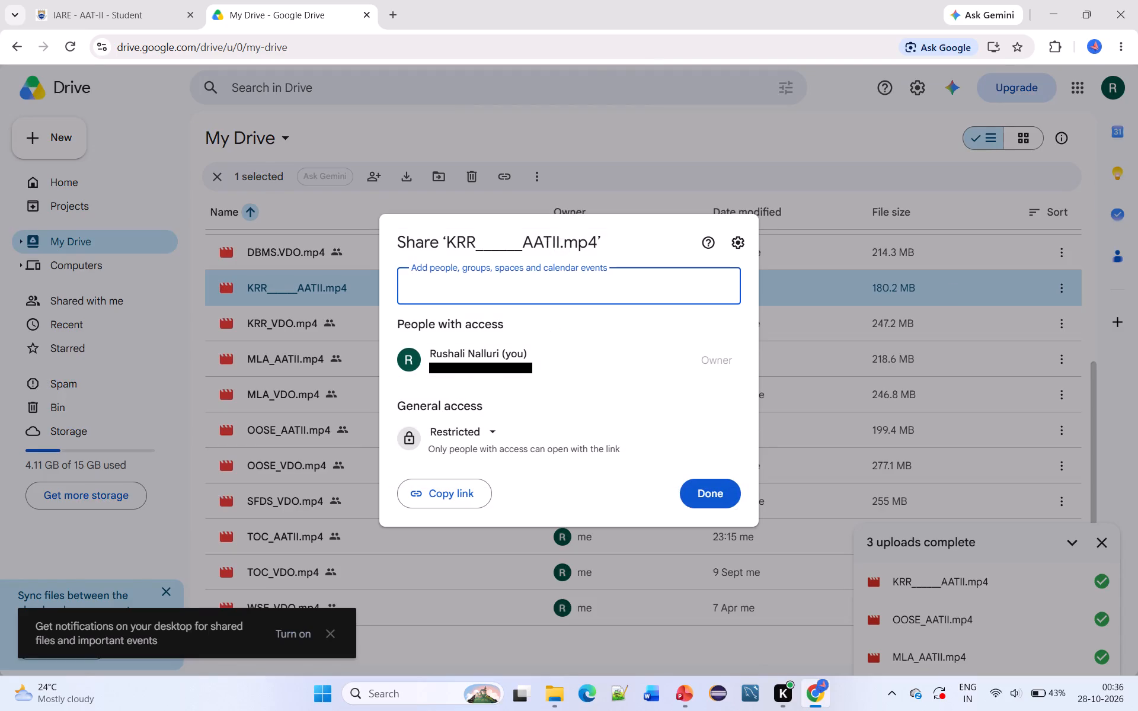
left_click(465, 429)
left_click(504, 495)
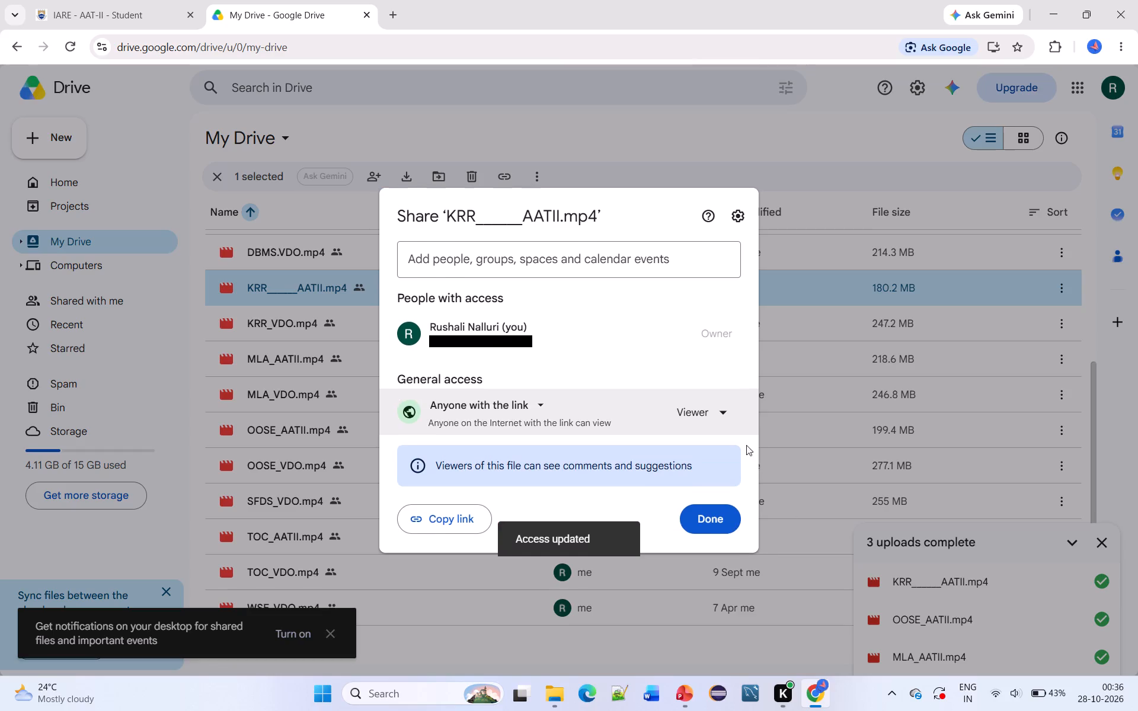
left_click(722, 523)
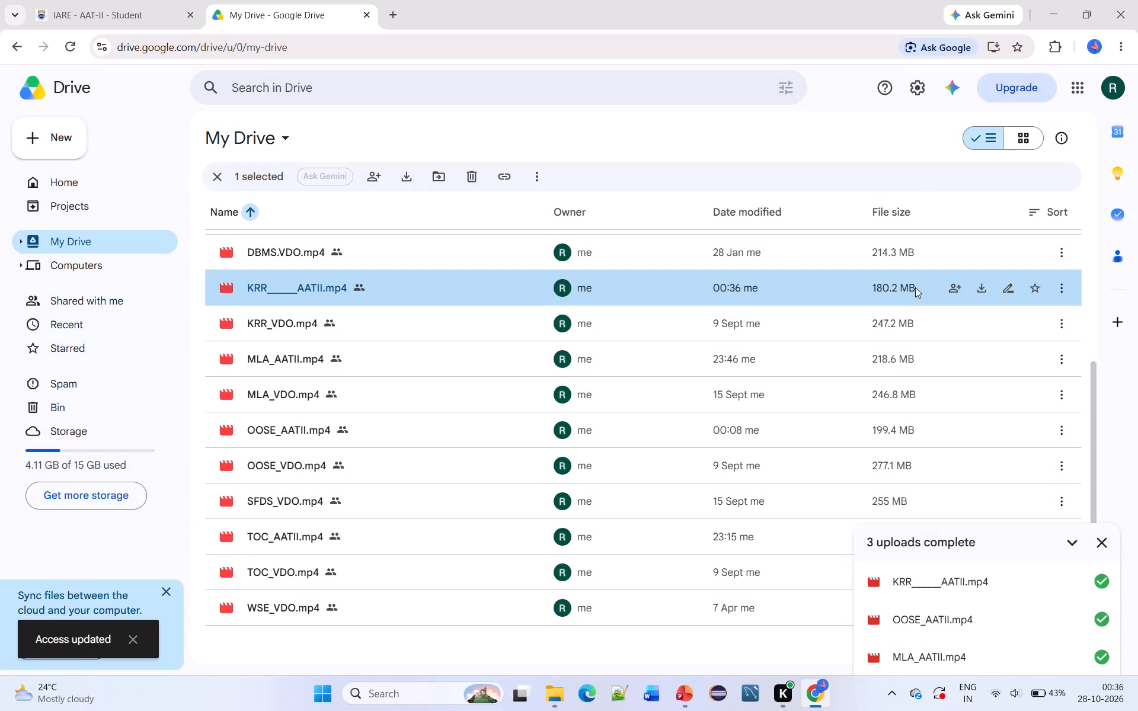
left_click(949, 288)
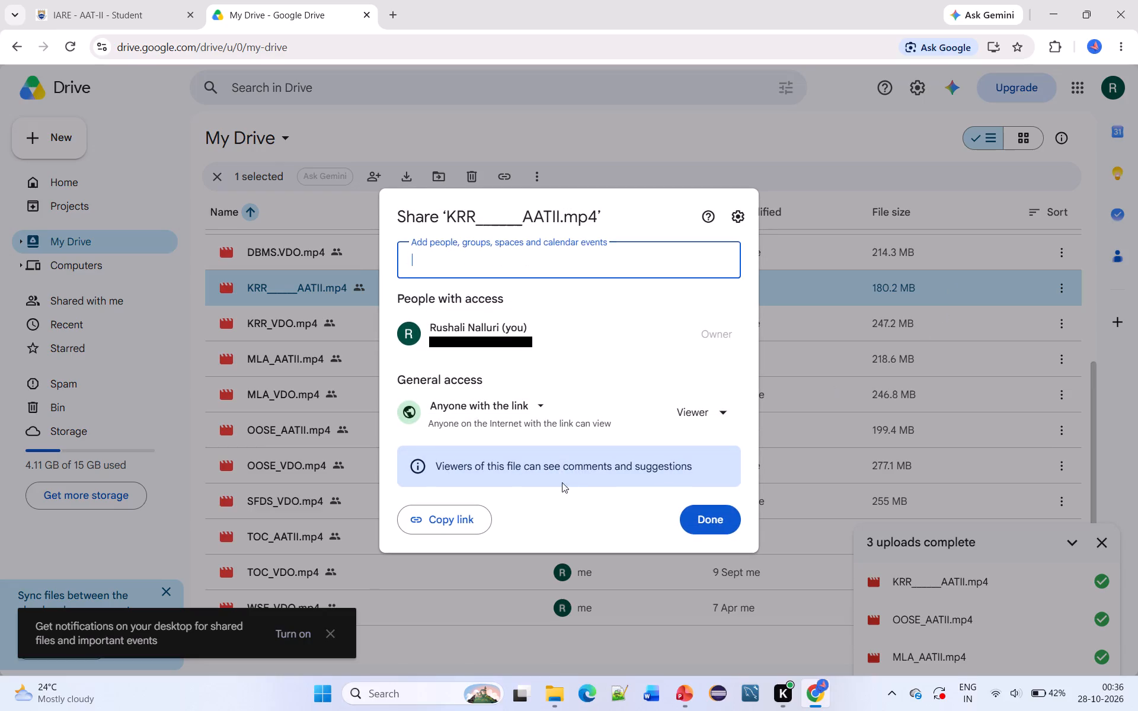
left_click(464, 514)
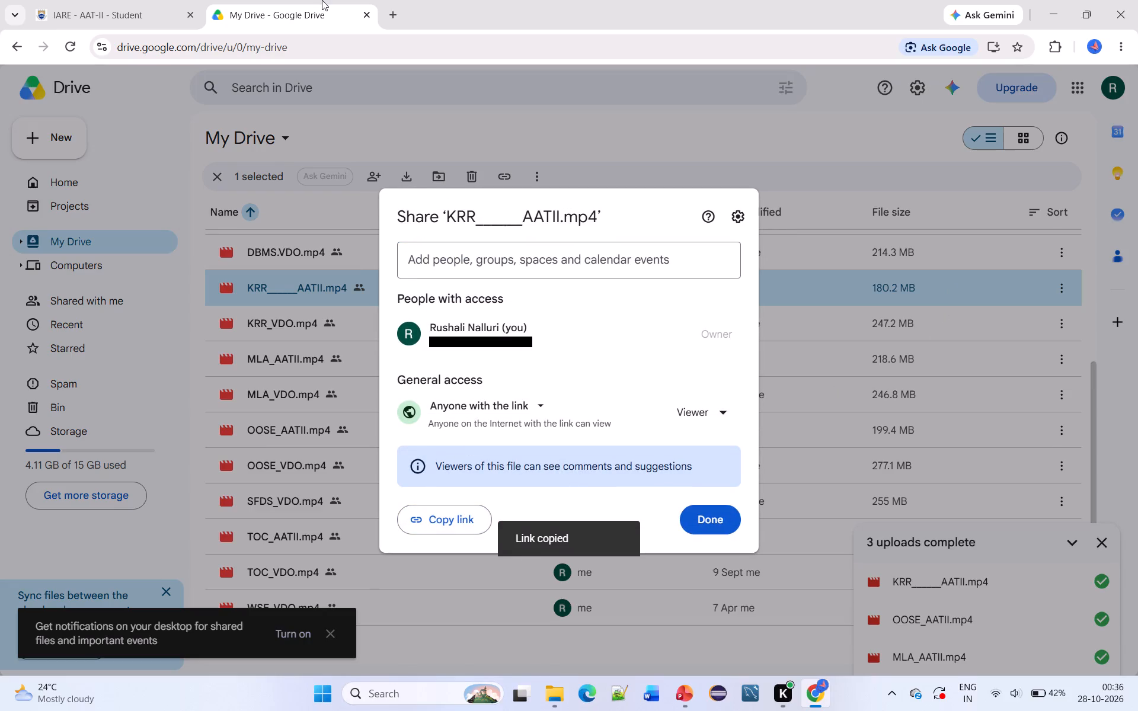
Return to the portal's AAT-II page, get the ACAD05 question again and paste the Drive link as its video link.
left_click(84, 0)
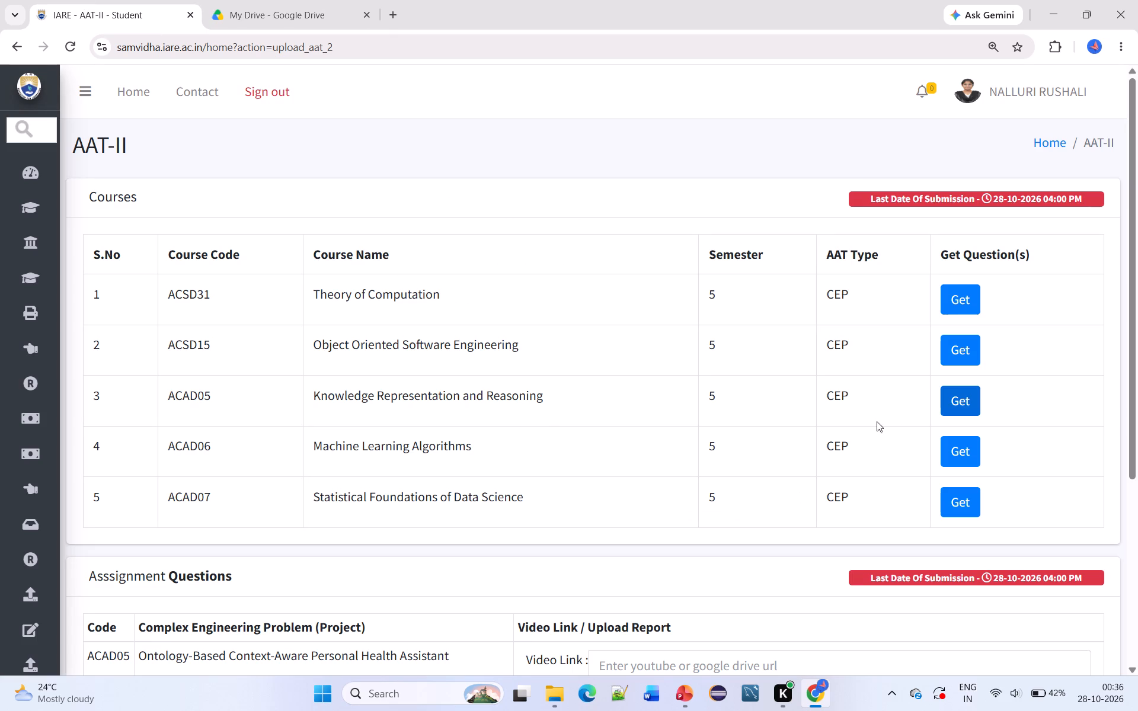
left_click(951, 404)
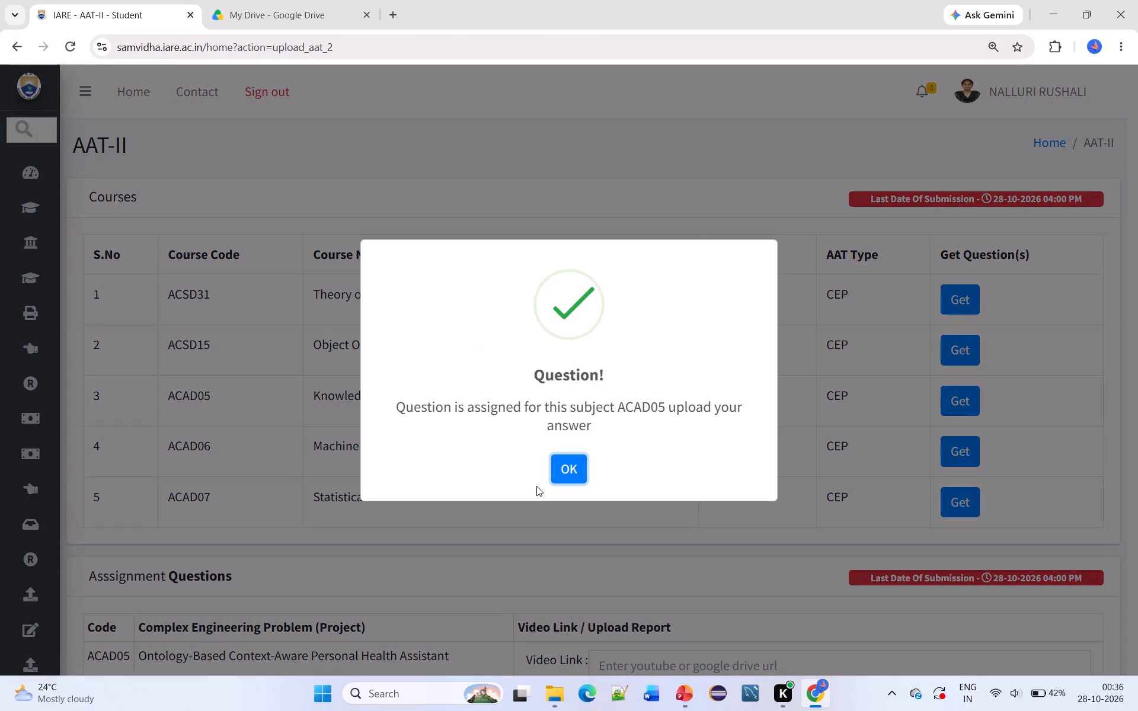
left_click(583, 459)
scroll(583, 459, "down", 2)
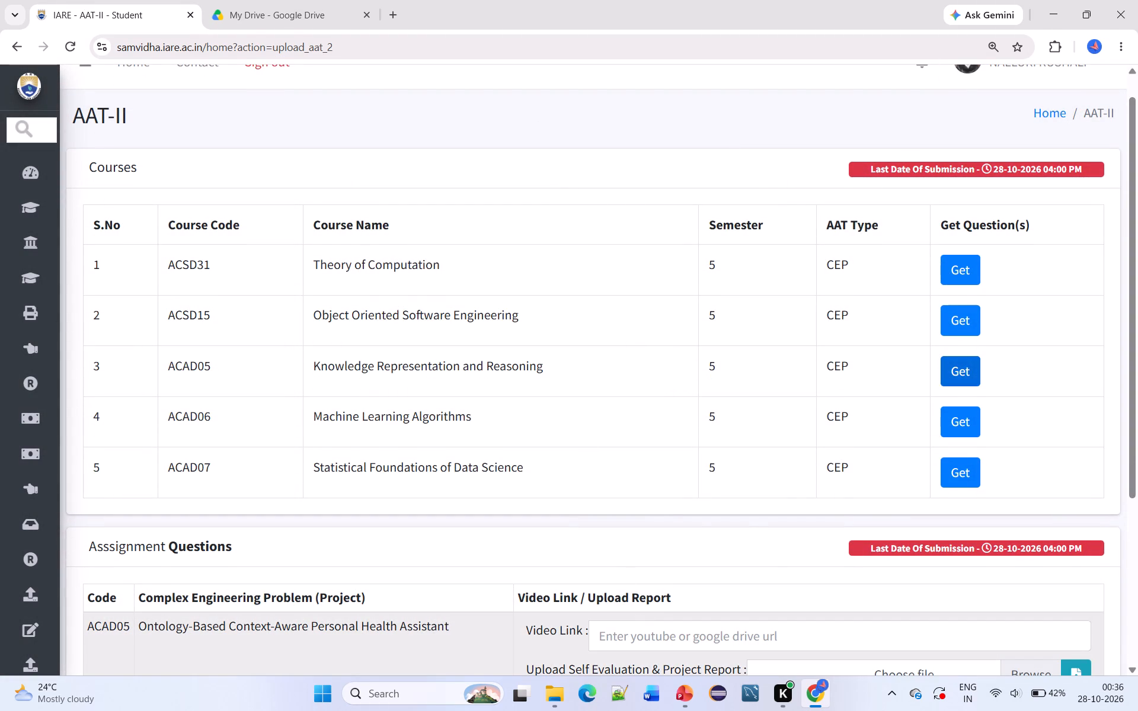
left_click(634, 641)
key("ctrl+v")
scroll(634, 641, "down", 3)
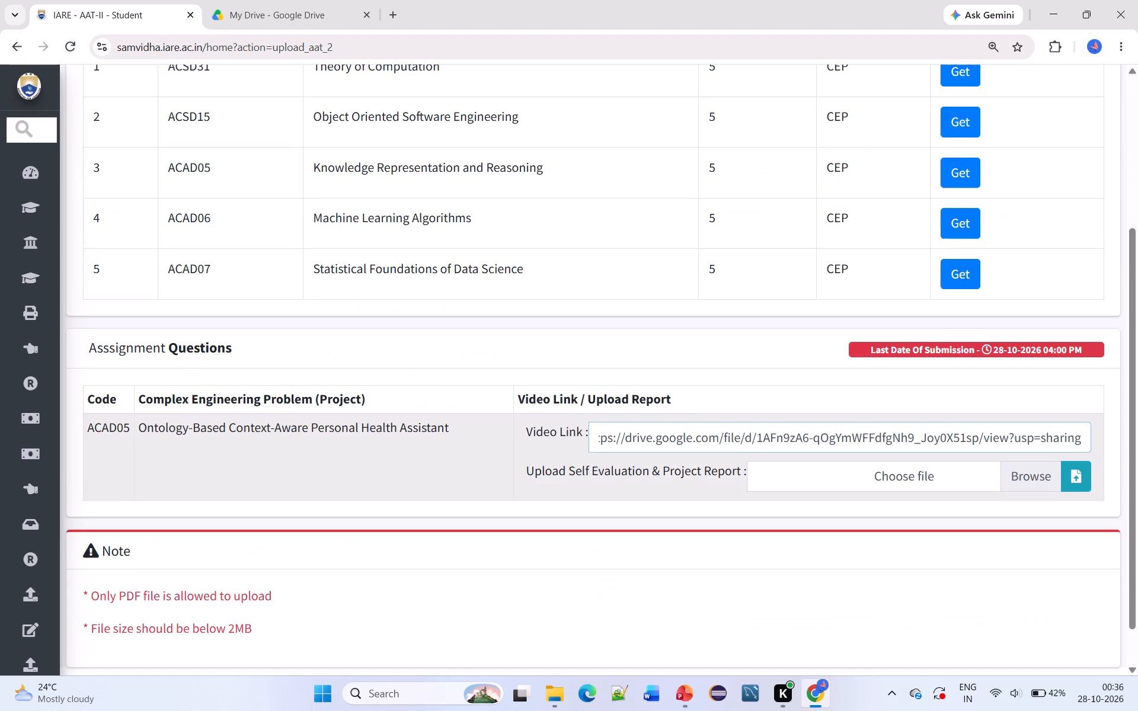
Attach the PDF whose name starts with krr_rep as the self evaluation and project report, and submit the ACAD05 answer.
left_click(886, 429)
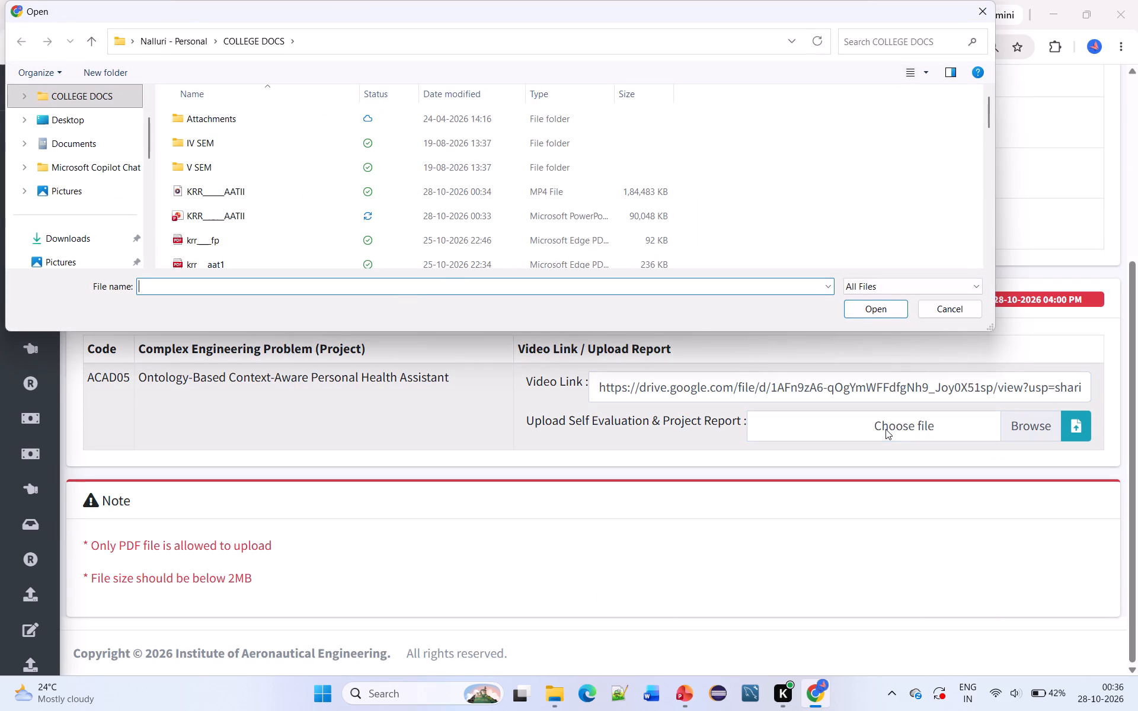
scroll(346, 218, "down", 1)
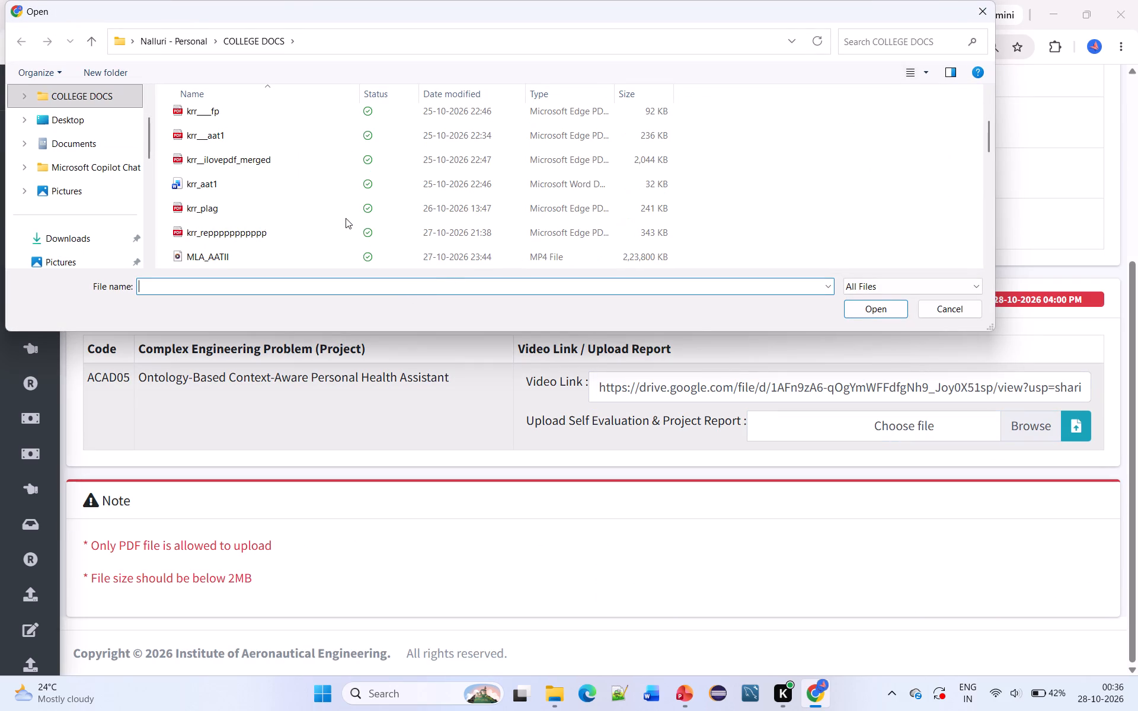
right_click(286, 184)
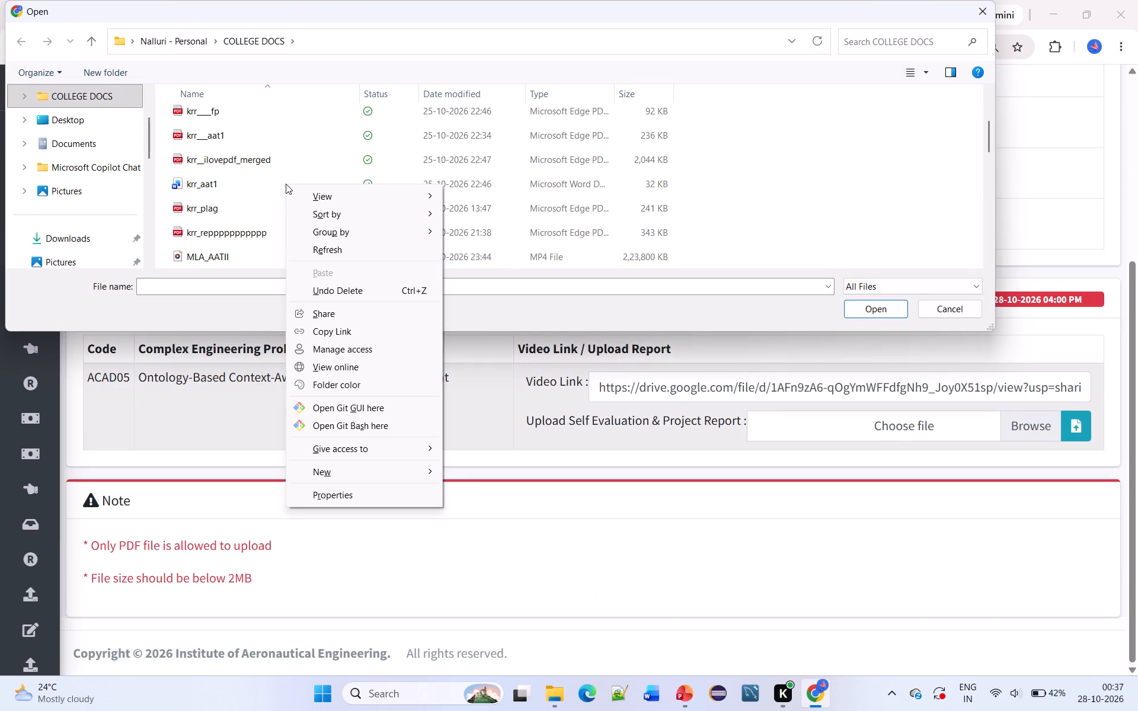
left_click(256, 232)
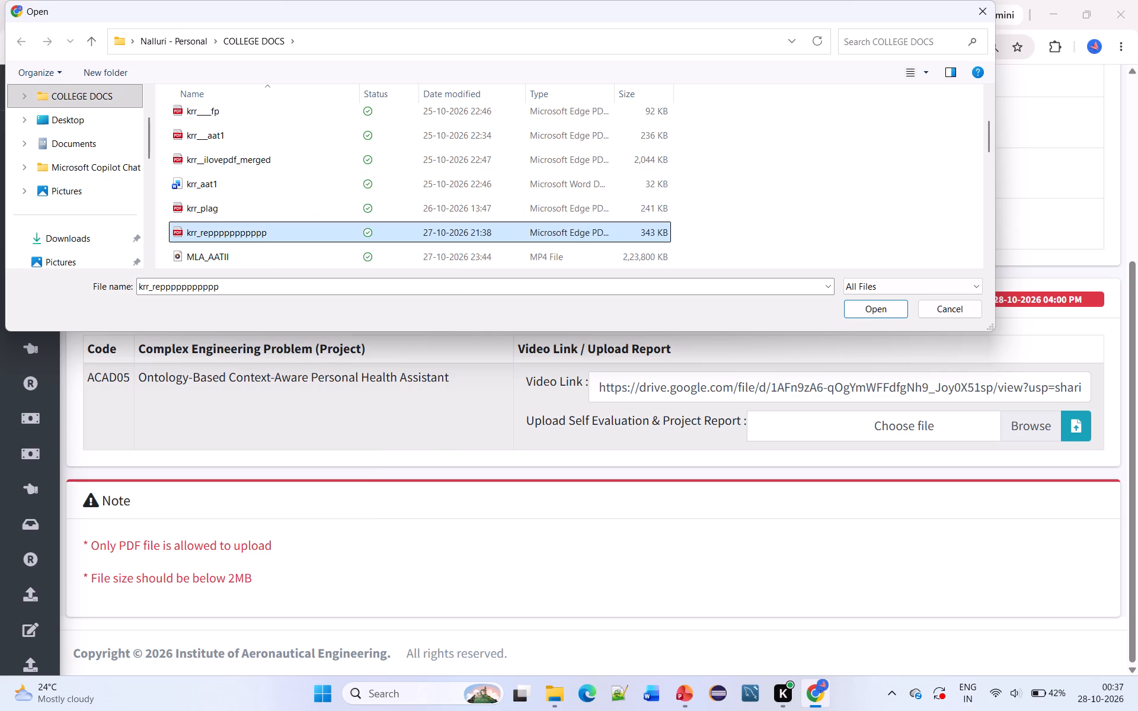
left_click(866, 307)
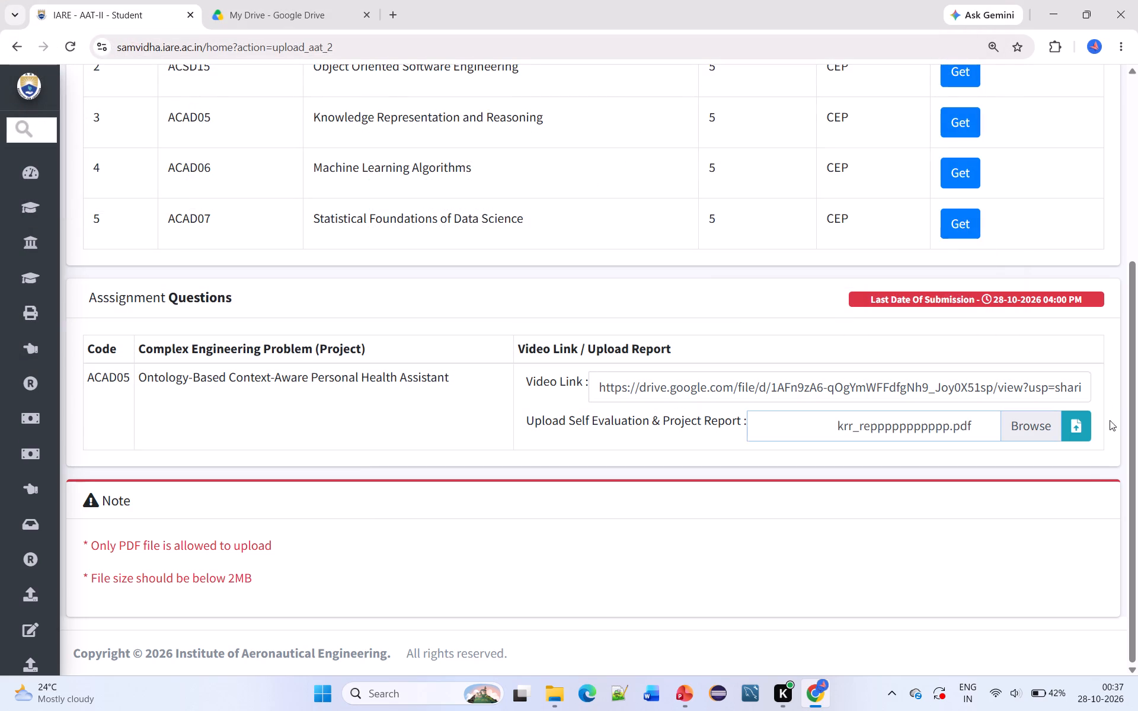
left_click(1082, 422)
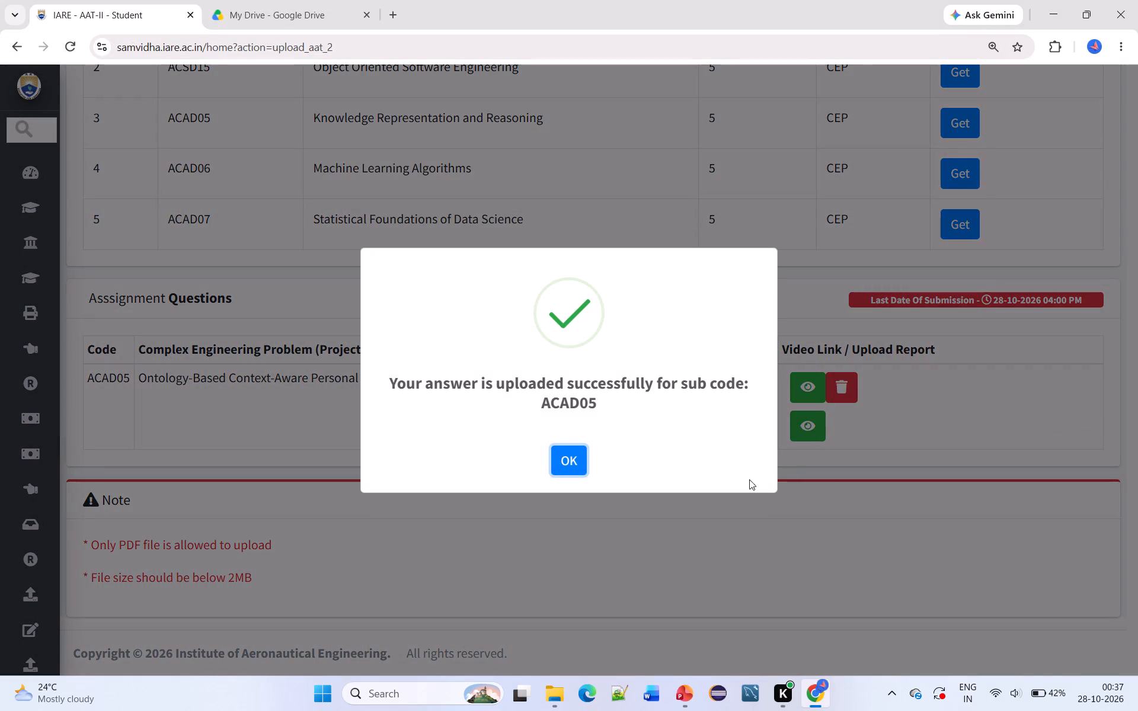
left_click(573, 451)
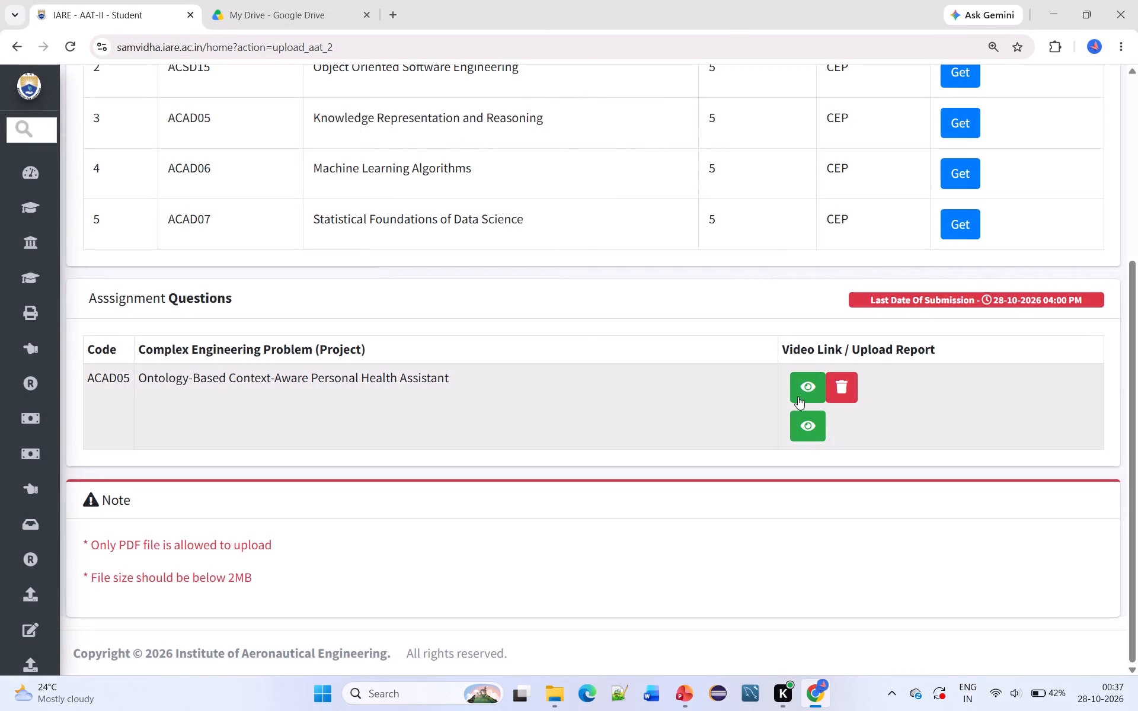
Open the submitted ACAD05 video link to check it.
left_click(800, 396)
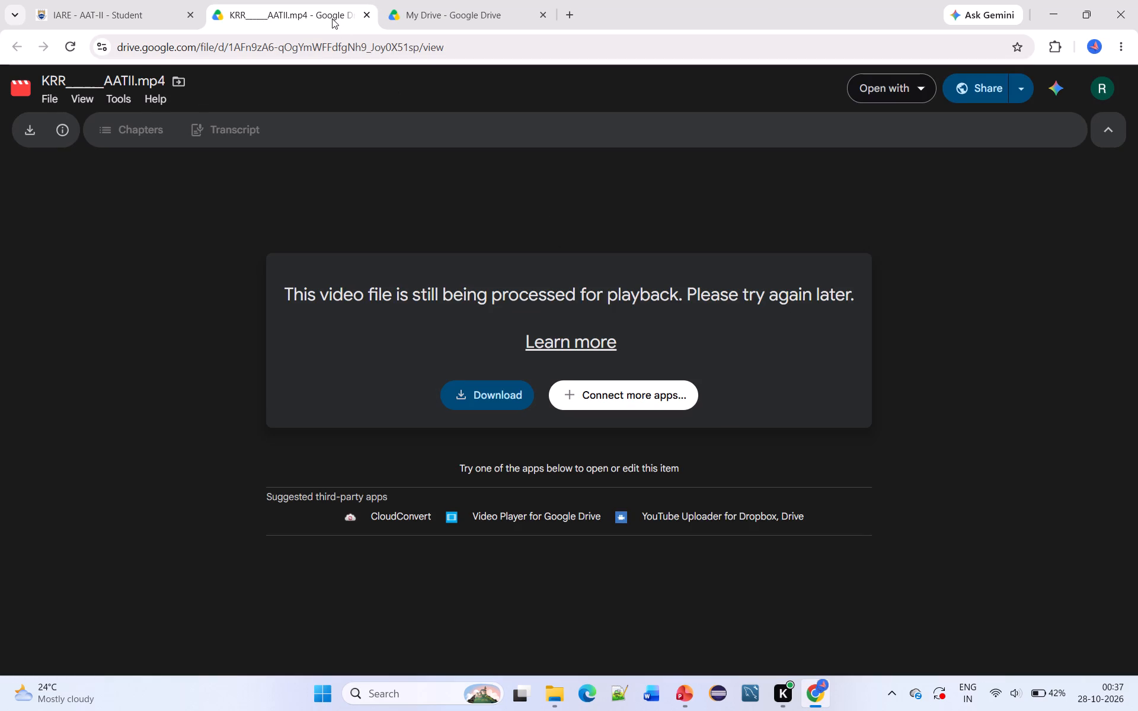
Return to the portal's AAT-II page, open the submitted ACAD05 report and look through it from the self-assessment form to Chapter 1.
left_click(162, 0)
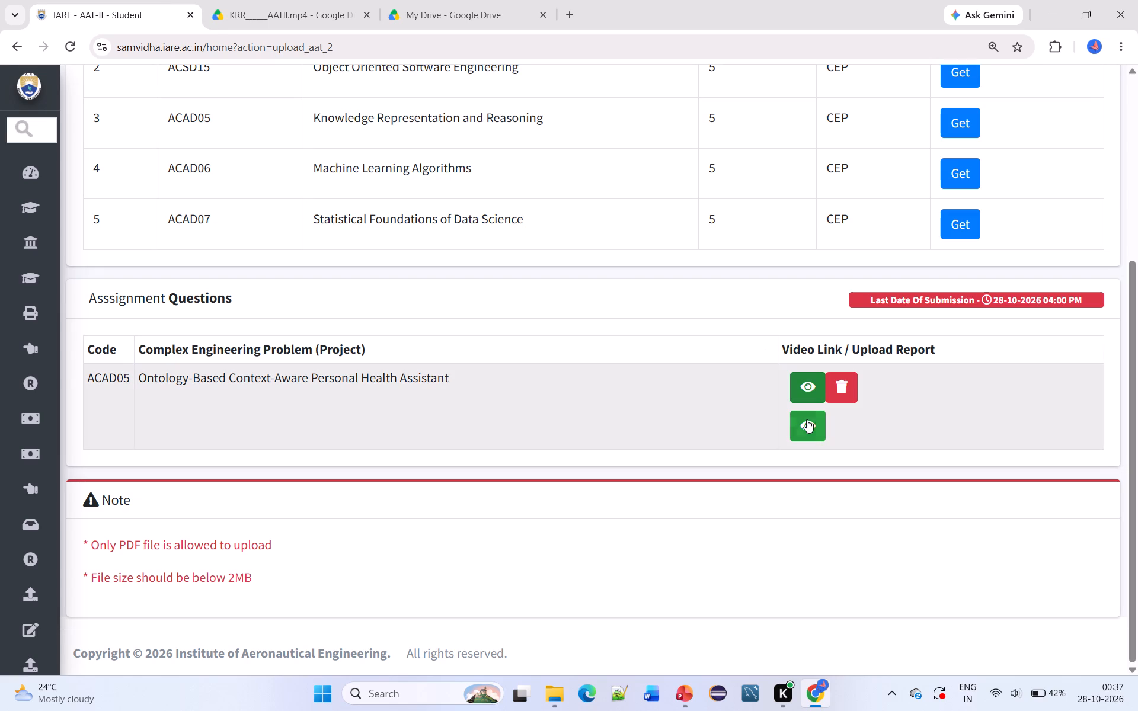
left_click(807, 419)
scroll(749, 428, "down", 1)
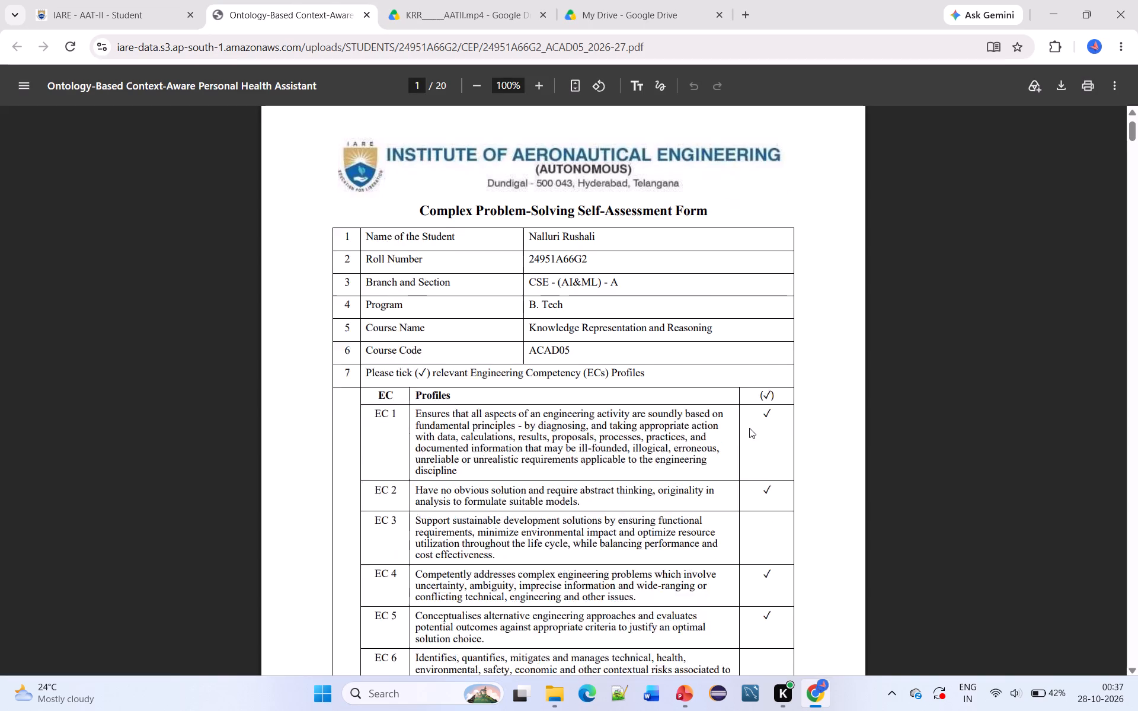
scroll(749, 428, "down", 3)
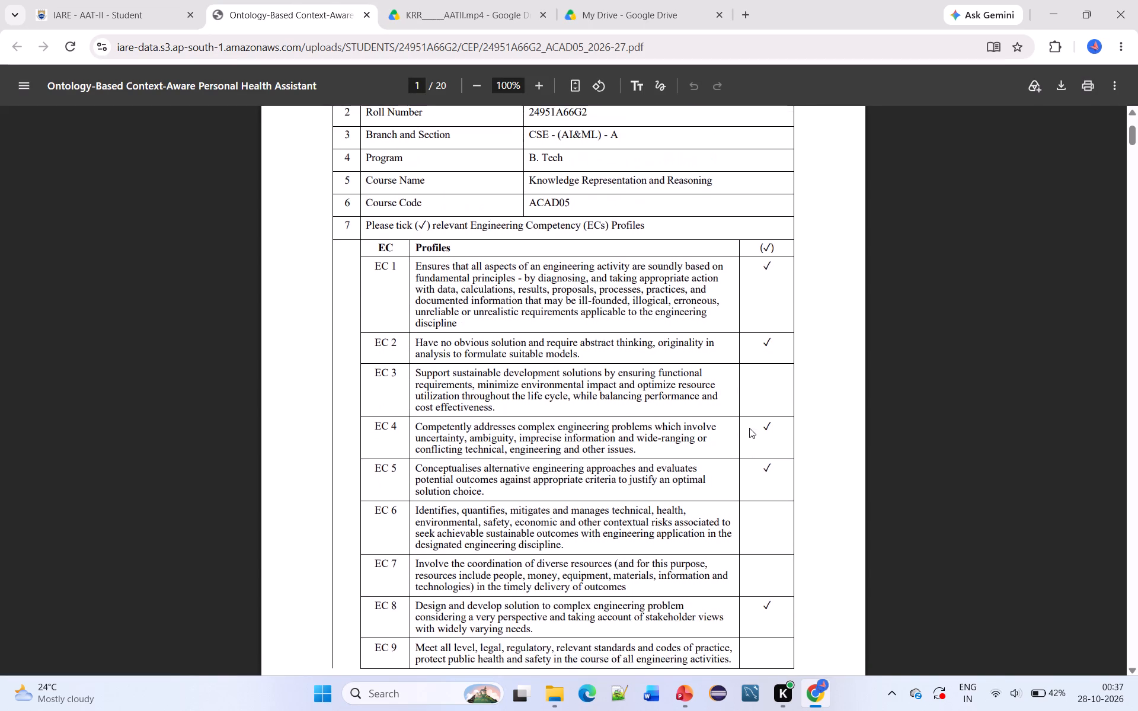
scroll(749, 428, "down", 3)
scroll(749, 428, "up", 2)
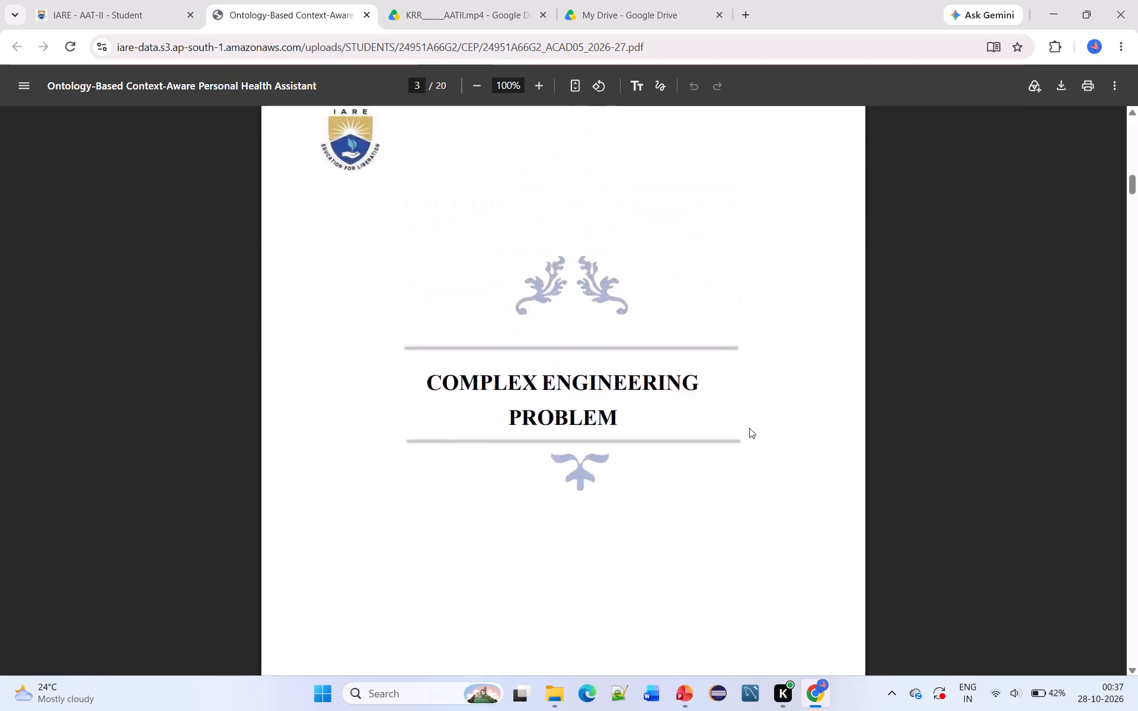
scroll(749, 428, "right", 2)
scroll(749, 428, "down", 2)
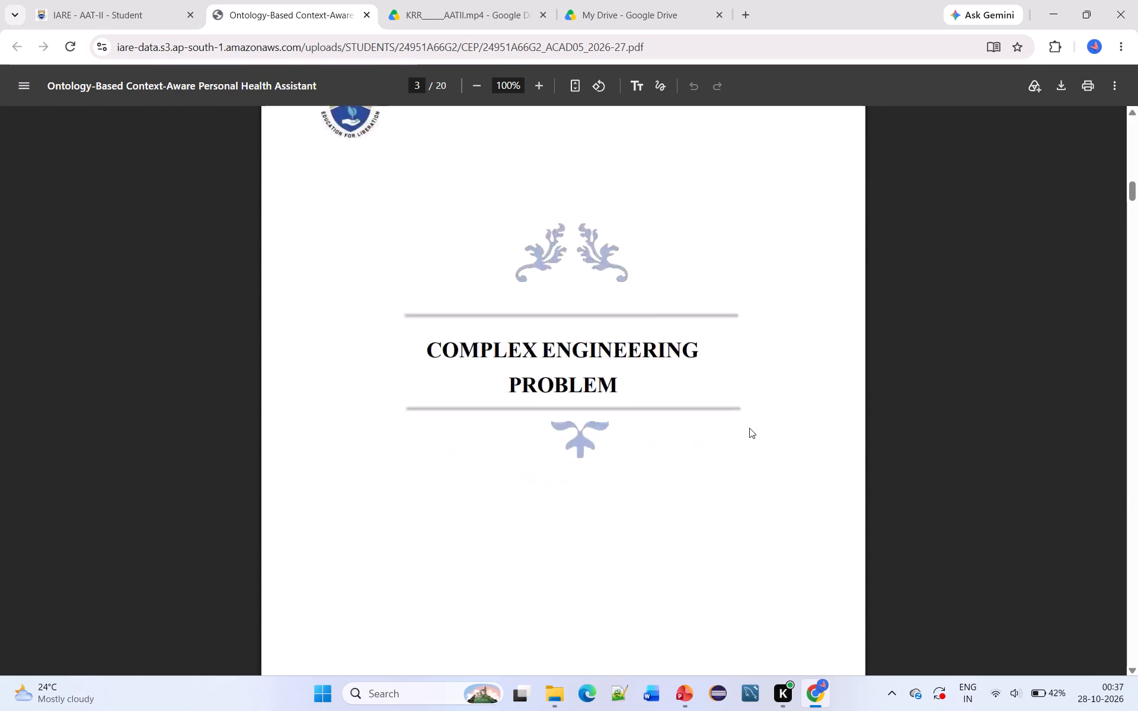
scroll(749, 428, "down", 2)
scroll(749, 428, "up", 1)
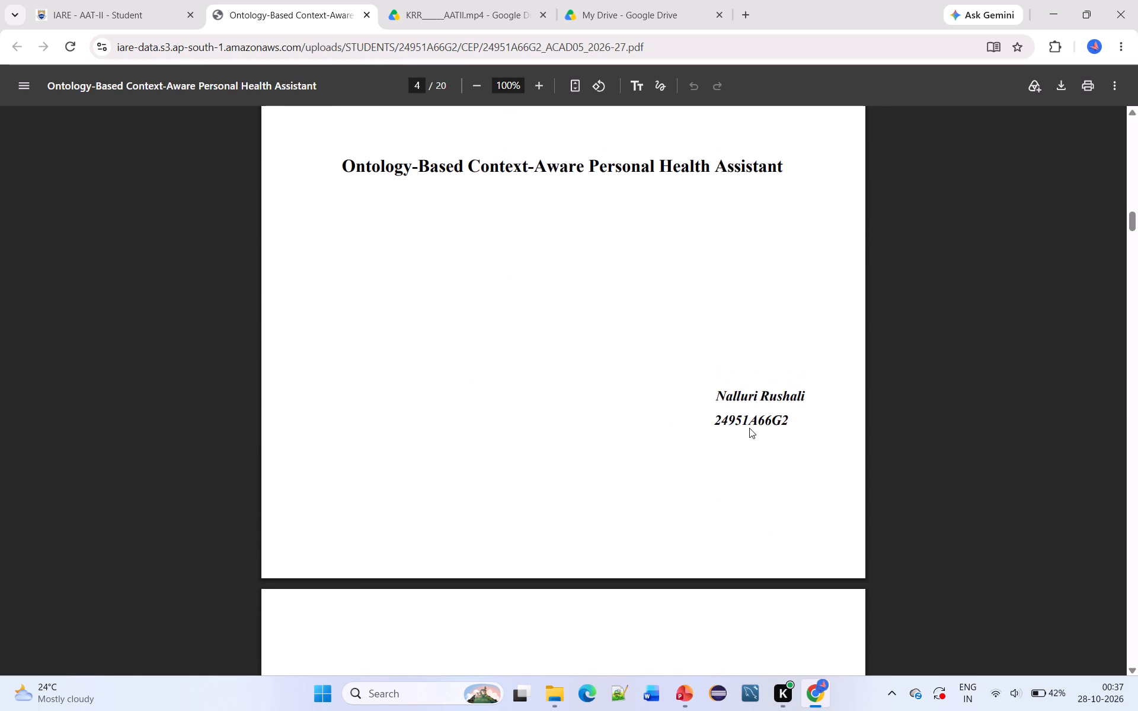
scroll(749, 428, "down", 4)
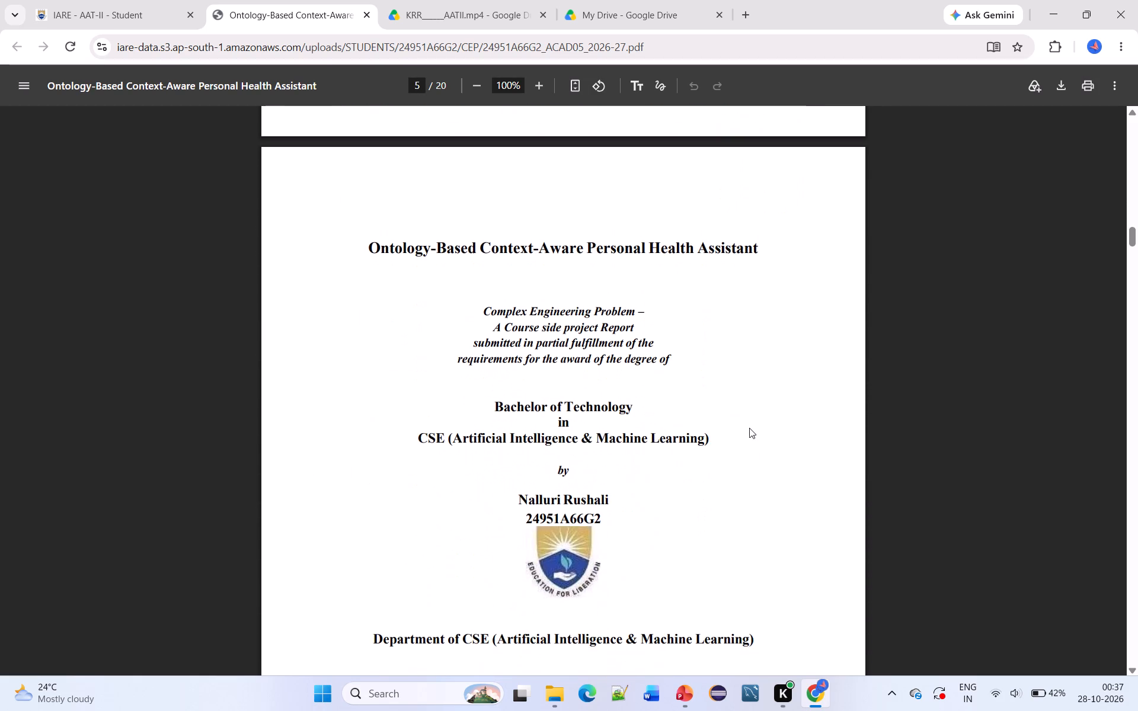
scroll(749, 428, "down", 3)
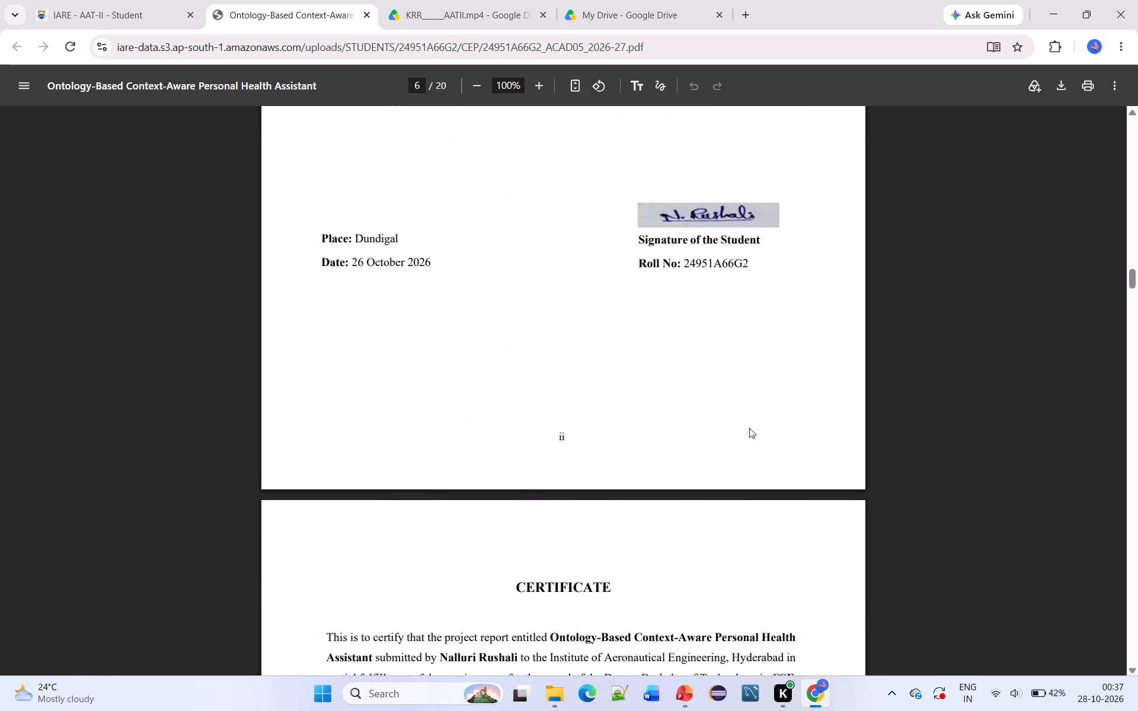
scroll(749, 428, "down", 2)
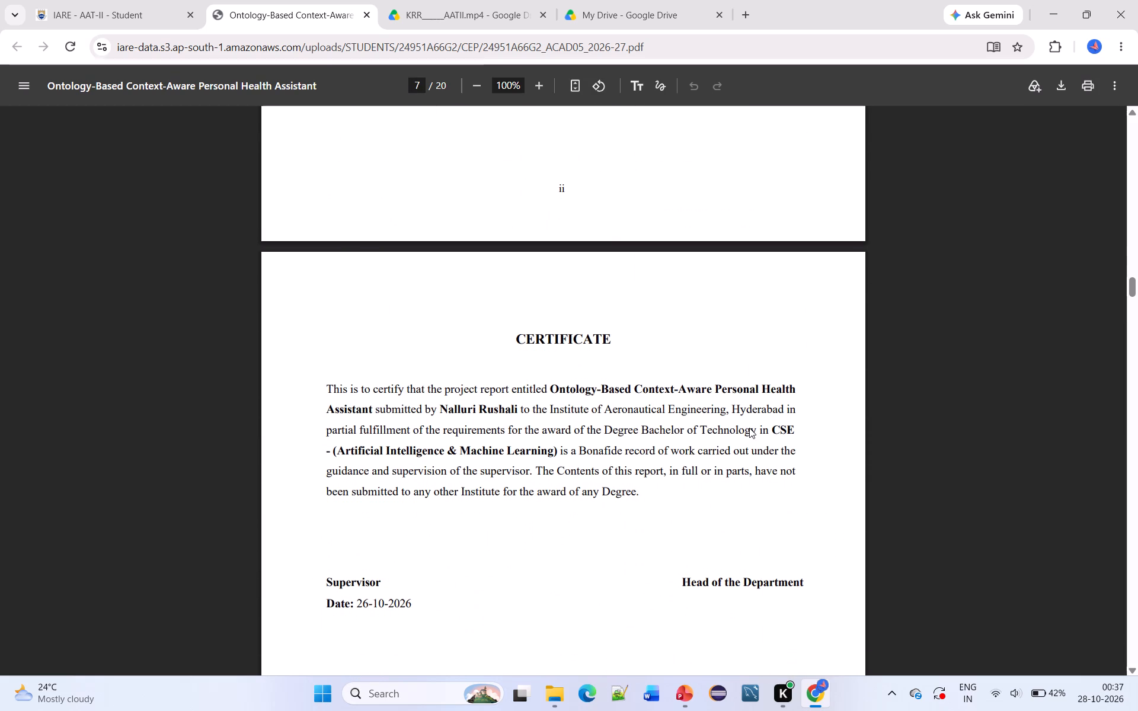
scroll(749, 428, "down", 3)
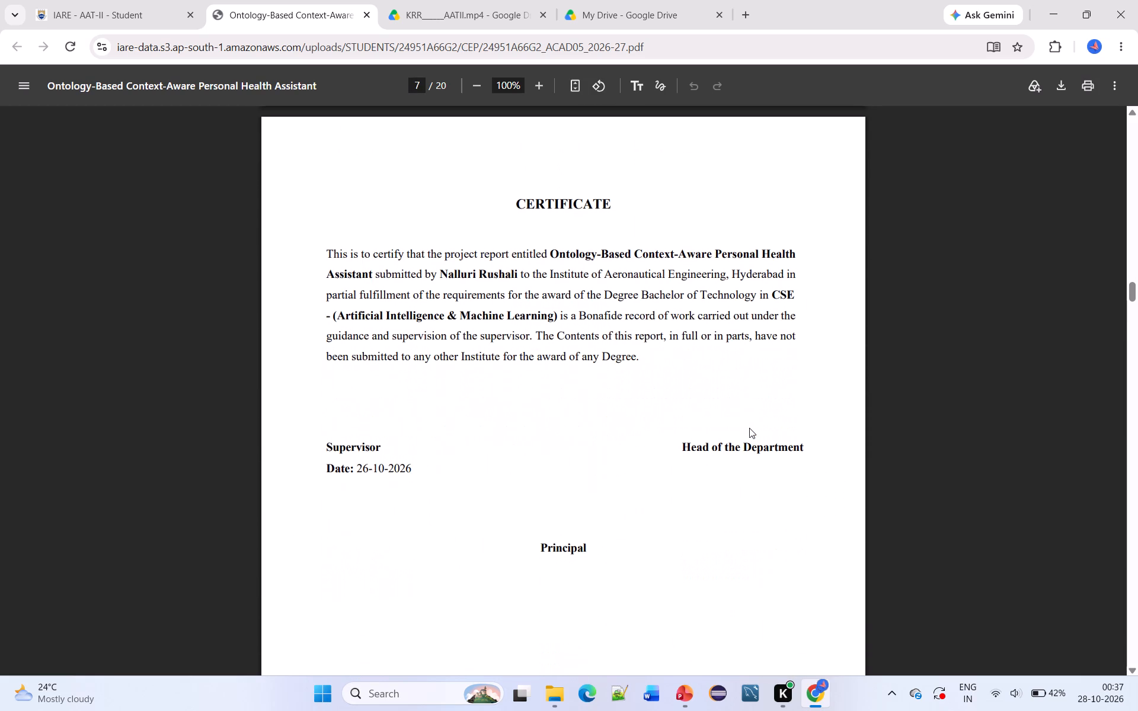
scroll(749, 428, "down", 4)
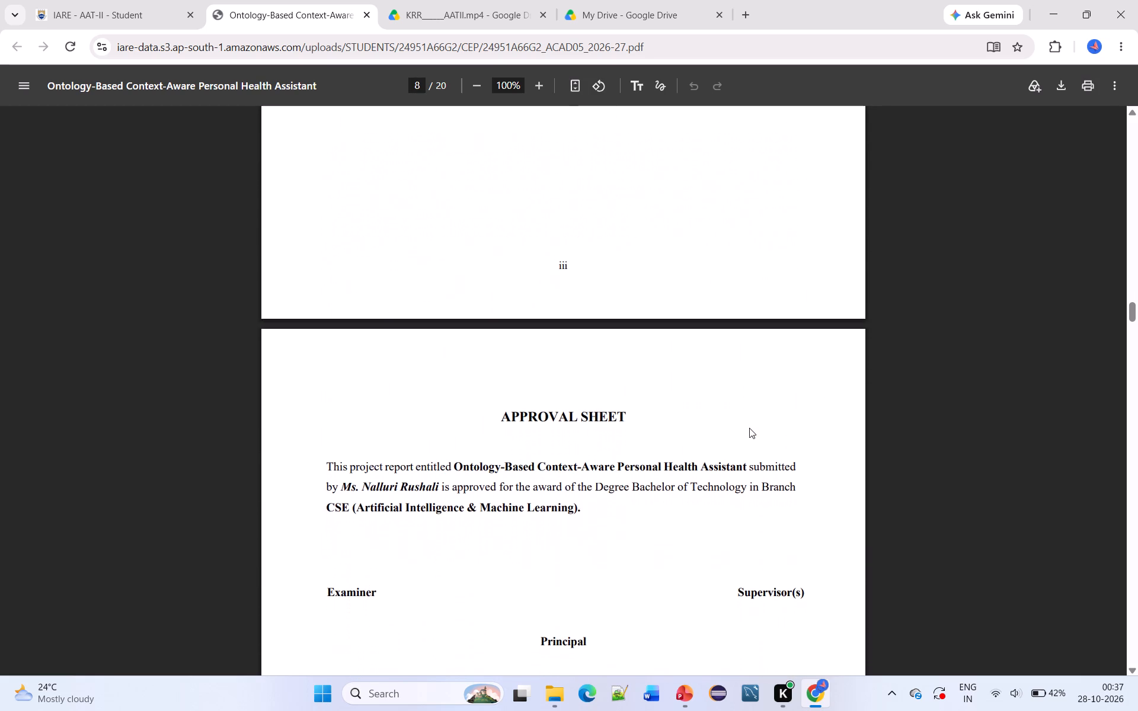
scroll(749, 428, "down", 5)
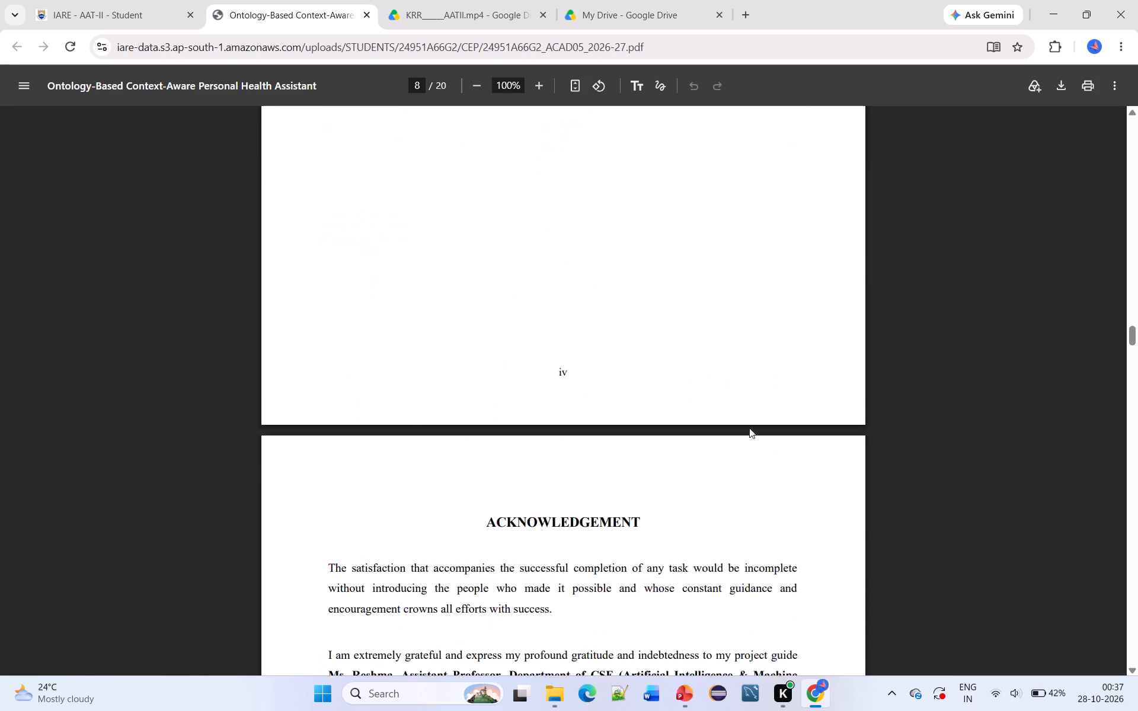
scroll(749, 428, "down", 10)
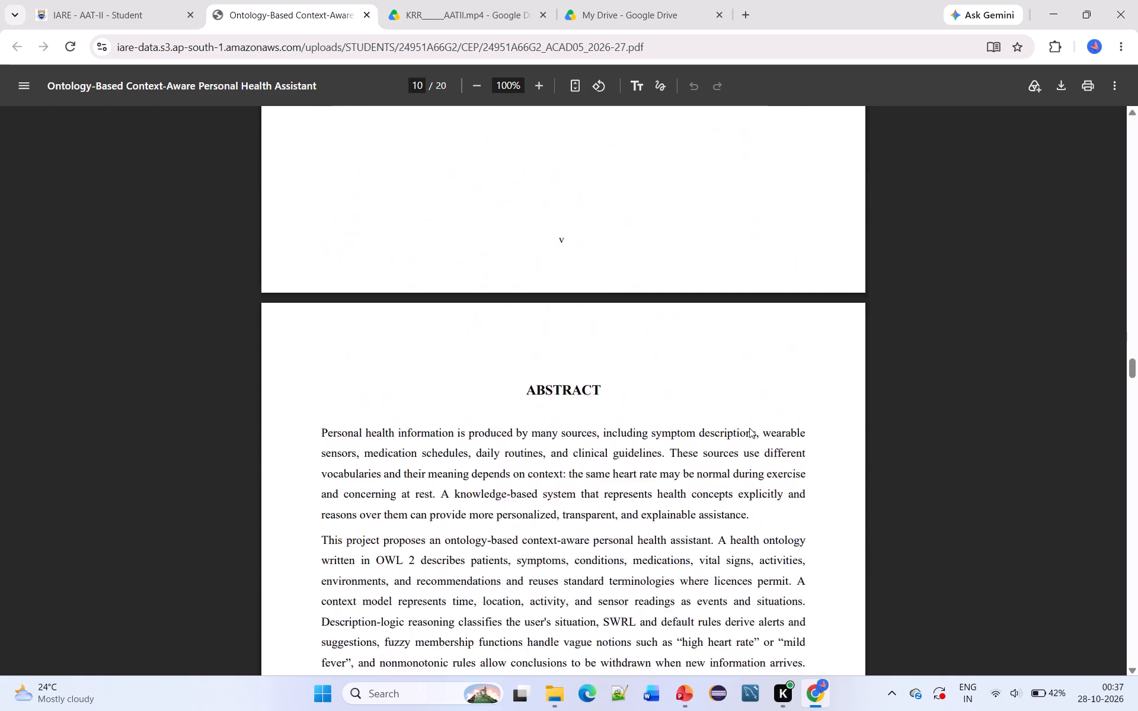
scroll(749, 428, "down", 3)
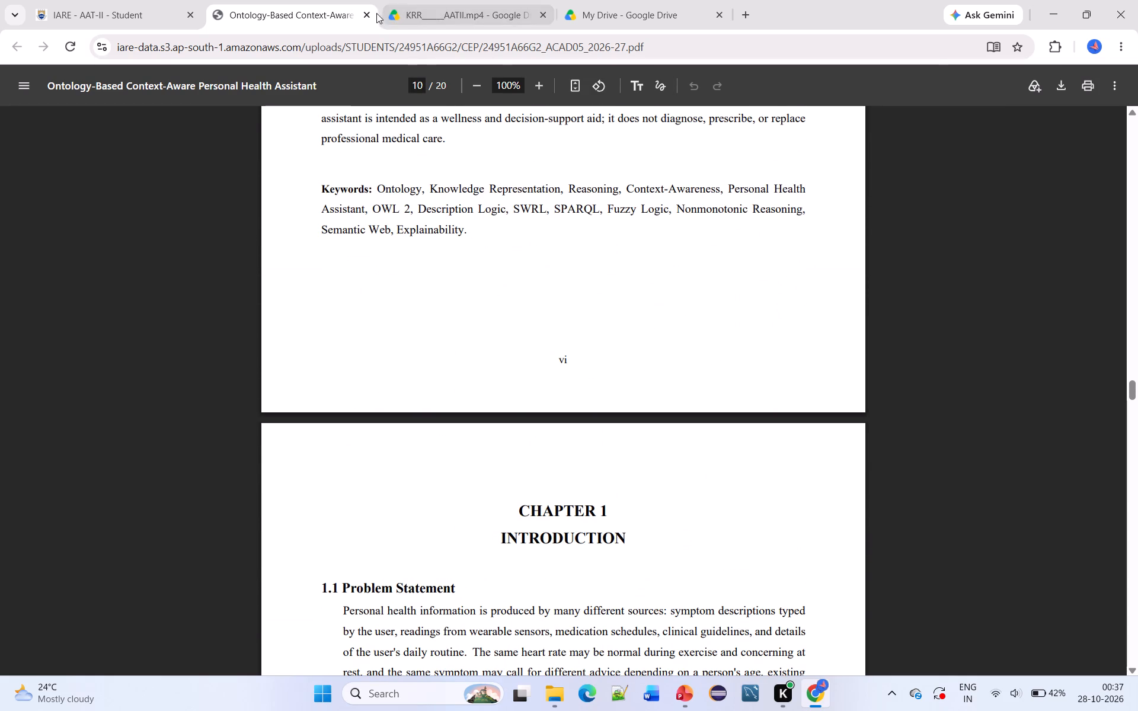
left_click(367, 13)
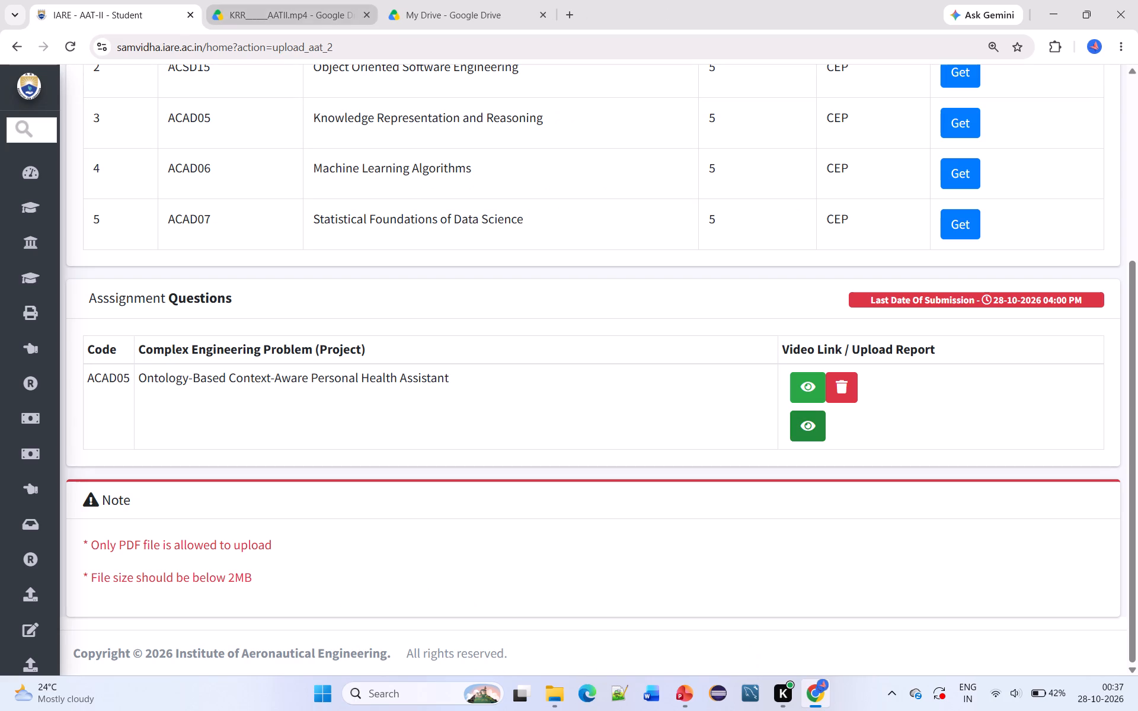
Reopen the submitted ACAD05 video link, play the recording to check its playback, and close the Drive pages.
left_click(803, 382)
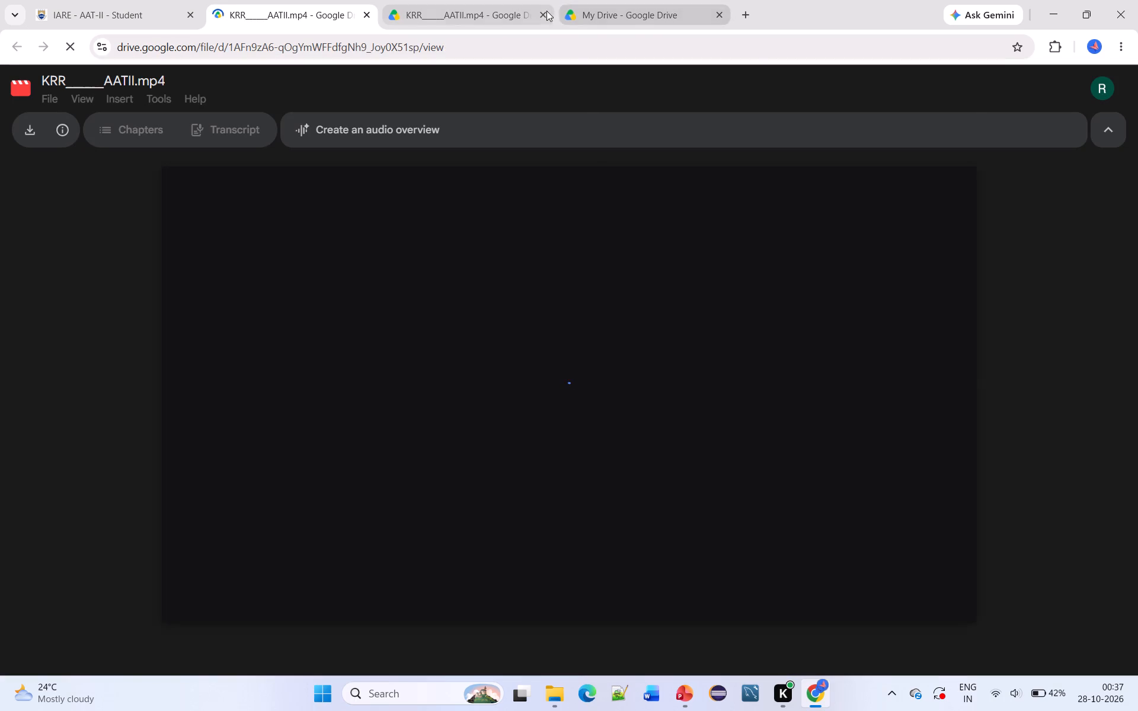
left_click(542, 16)
left_click(683, 408)
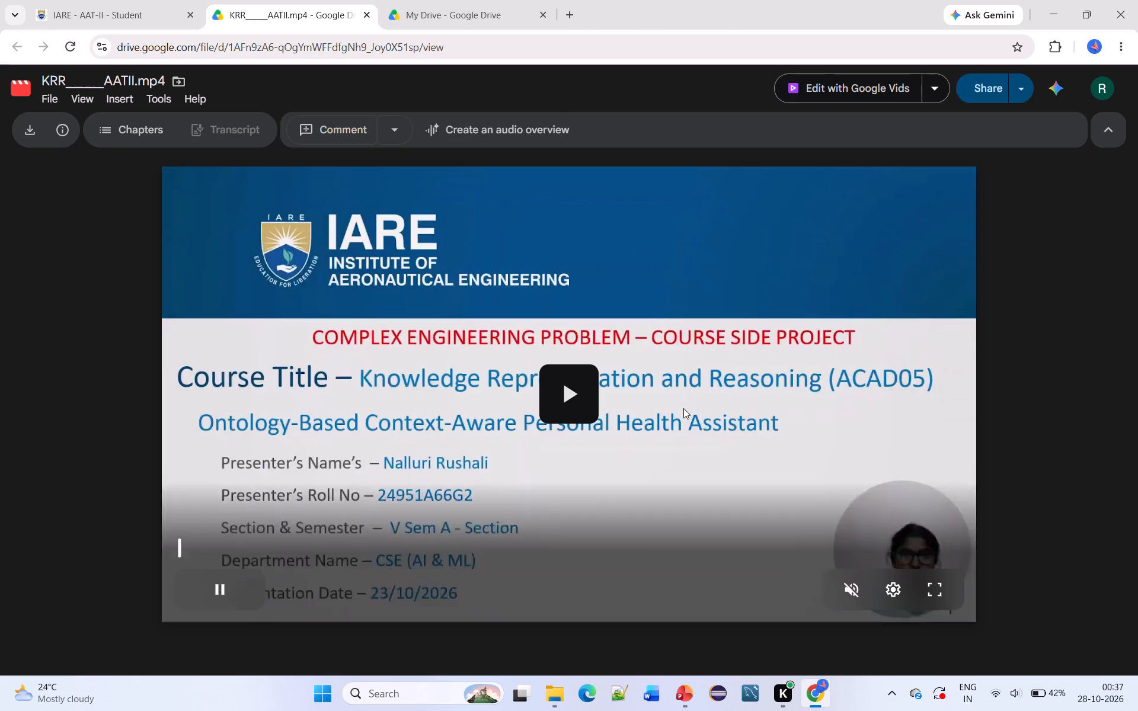
left_click(813, 451)
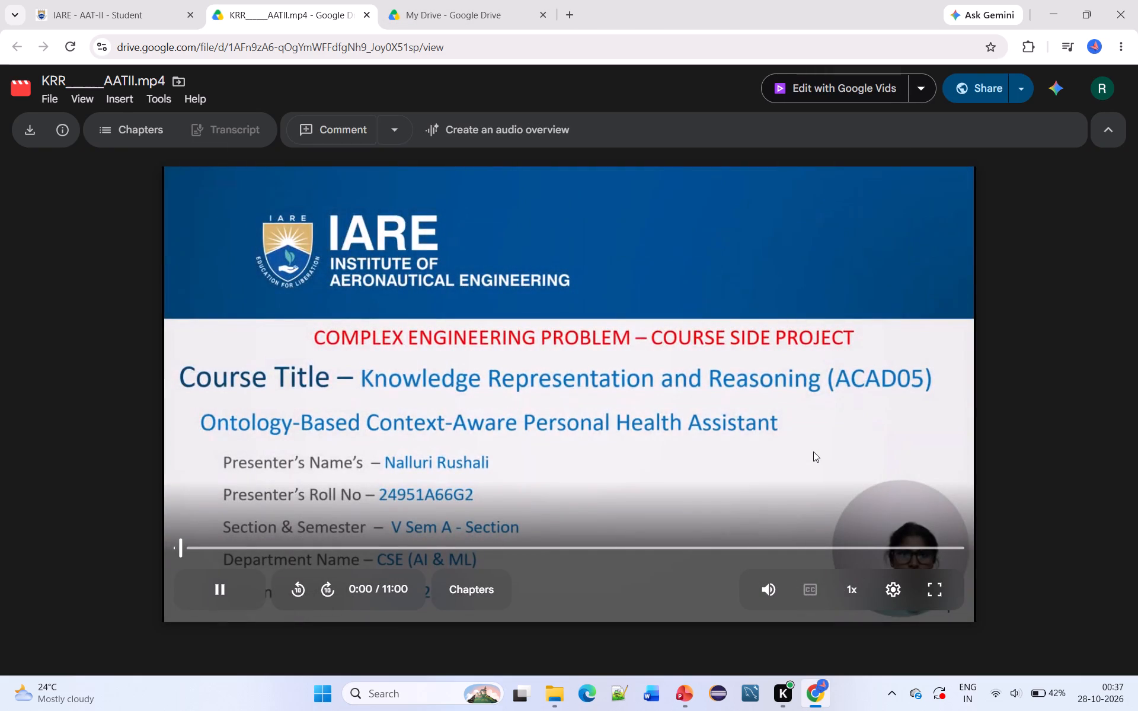
left_click(813, 451)
left_click(1109, 543)
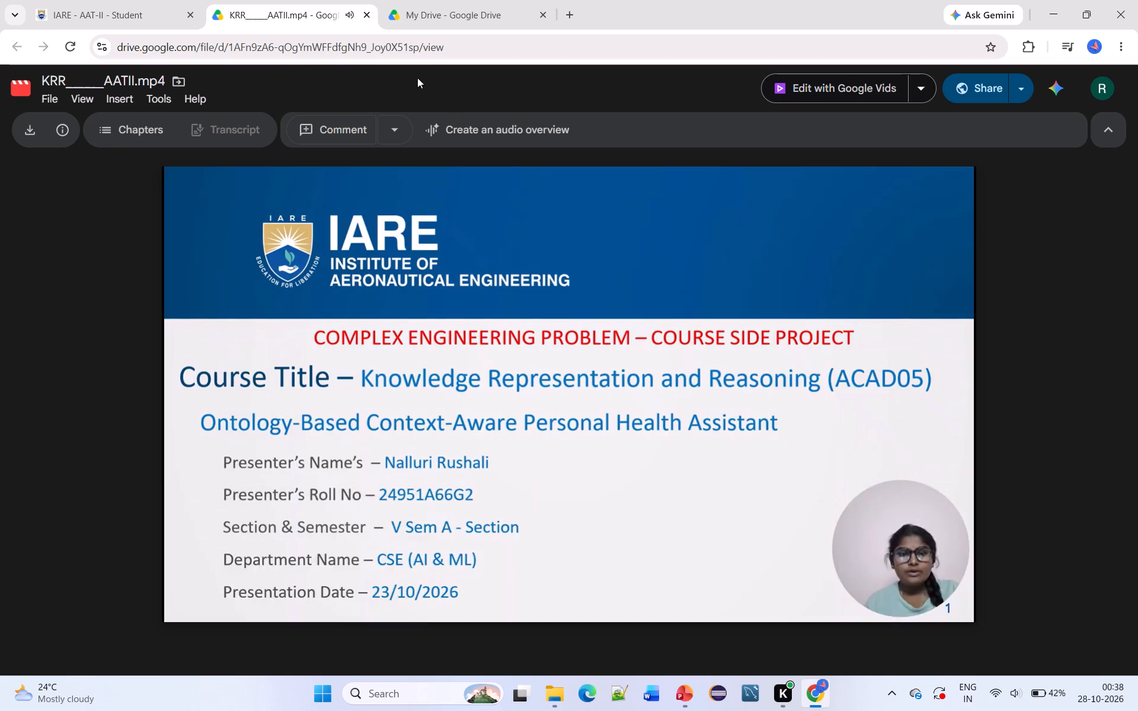
left_click(369, 17)
left_click(369, 17)
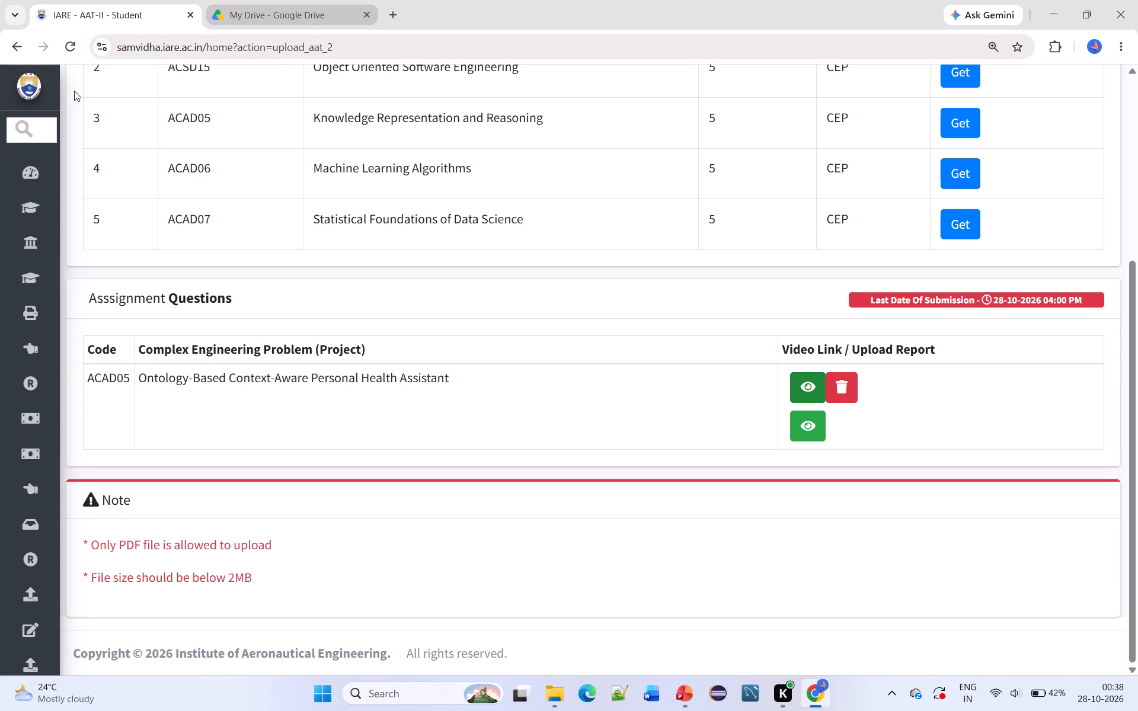
Open the portal's Attendance page under Academics and examine the attendance percentage and status of each course.
left_click(82, 239)
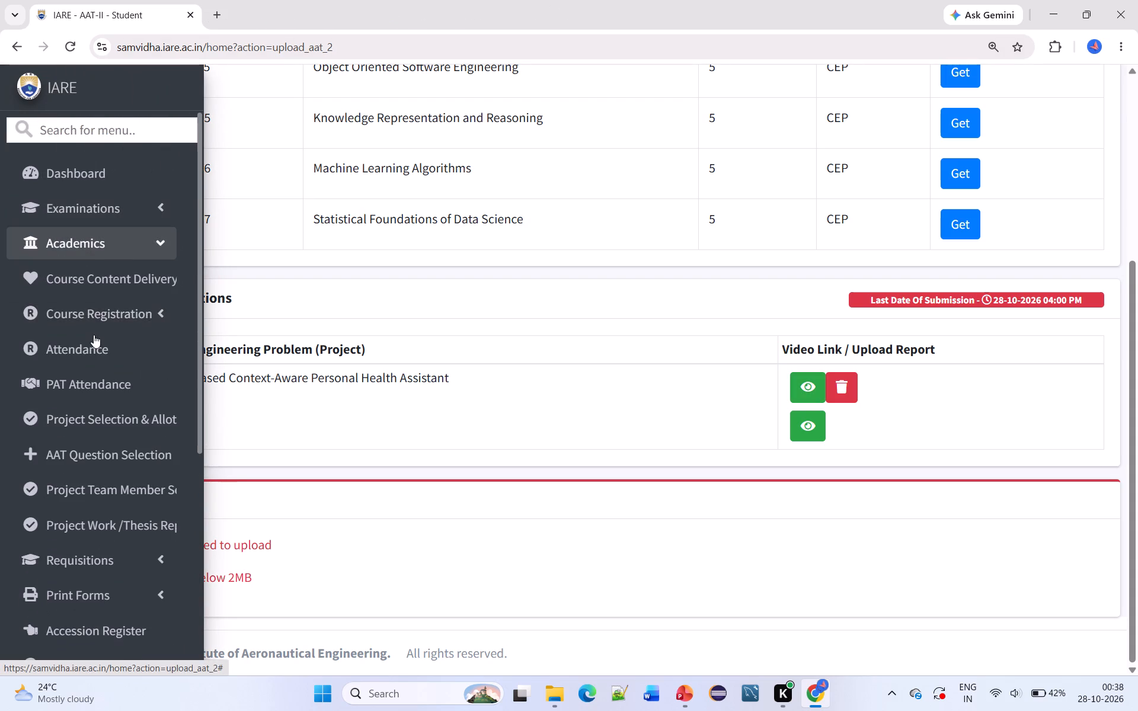
left_click(94, 335)
scroll(649, 285, "down", 2)
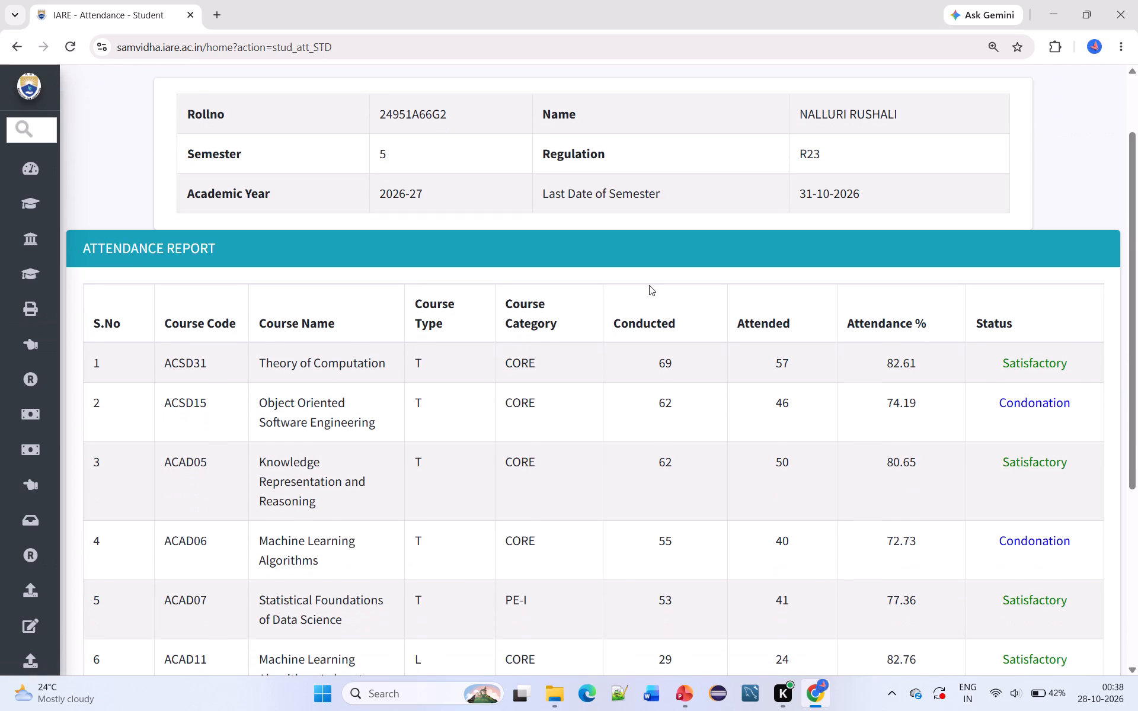
scroll(838, 438, "down", 4)
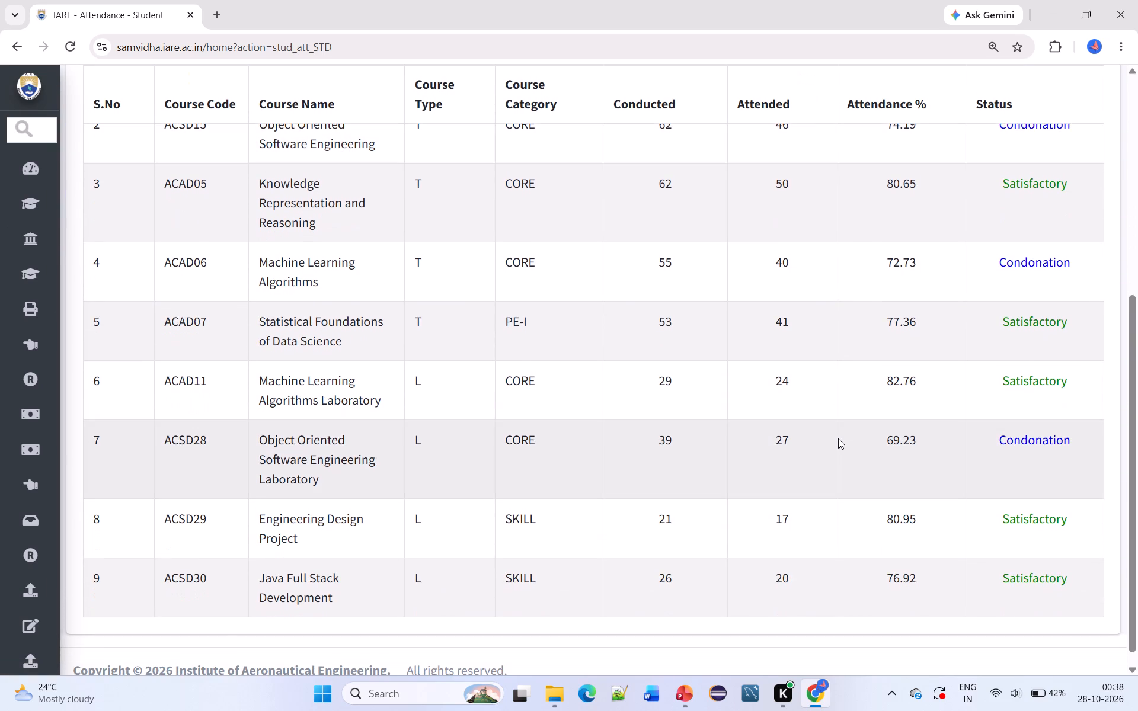
scroll(838, 438, "up", 2)
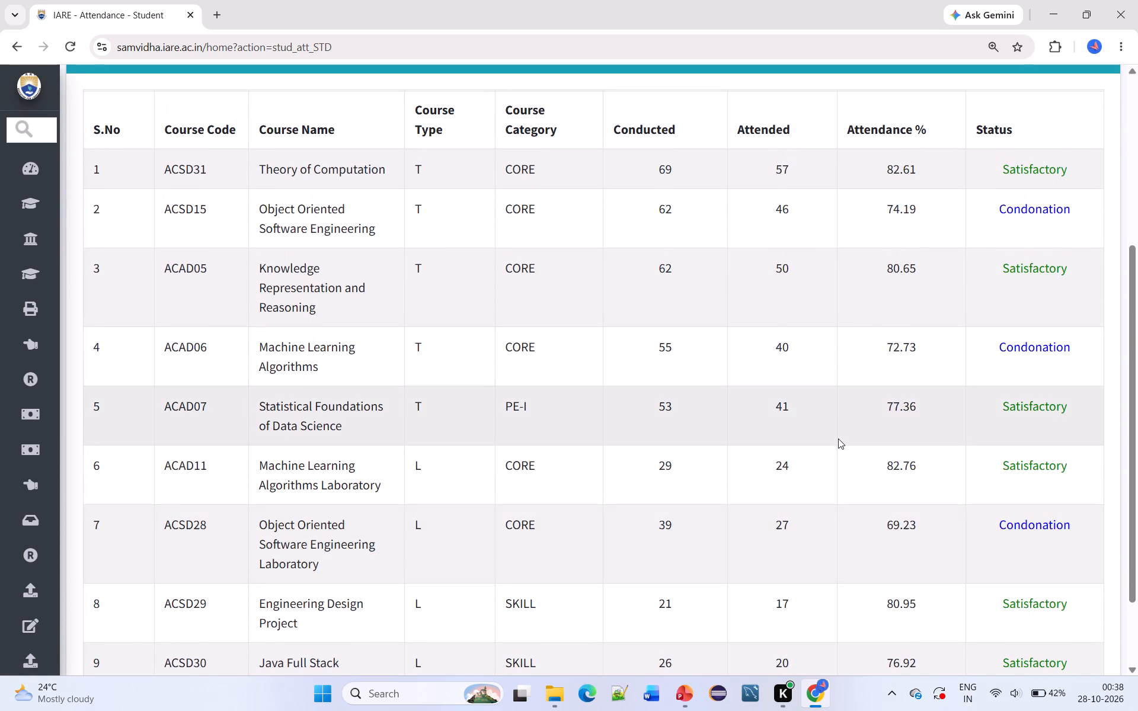
scroll(838, 438, "up", 1)
scroll(838, 438, "down", 2)
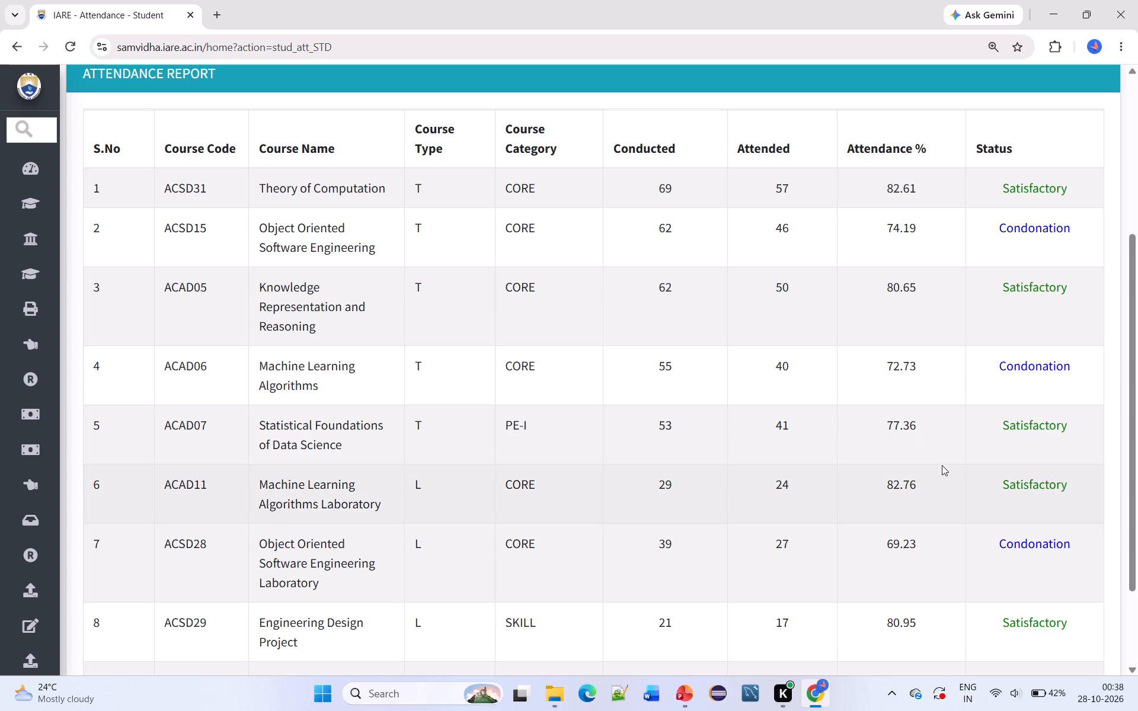
scroll(942, 465, "down", 1)
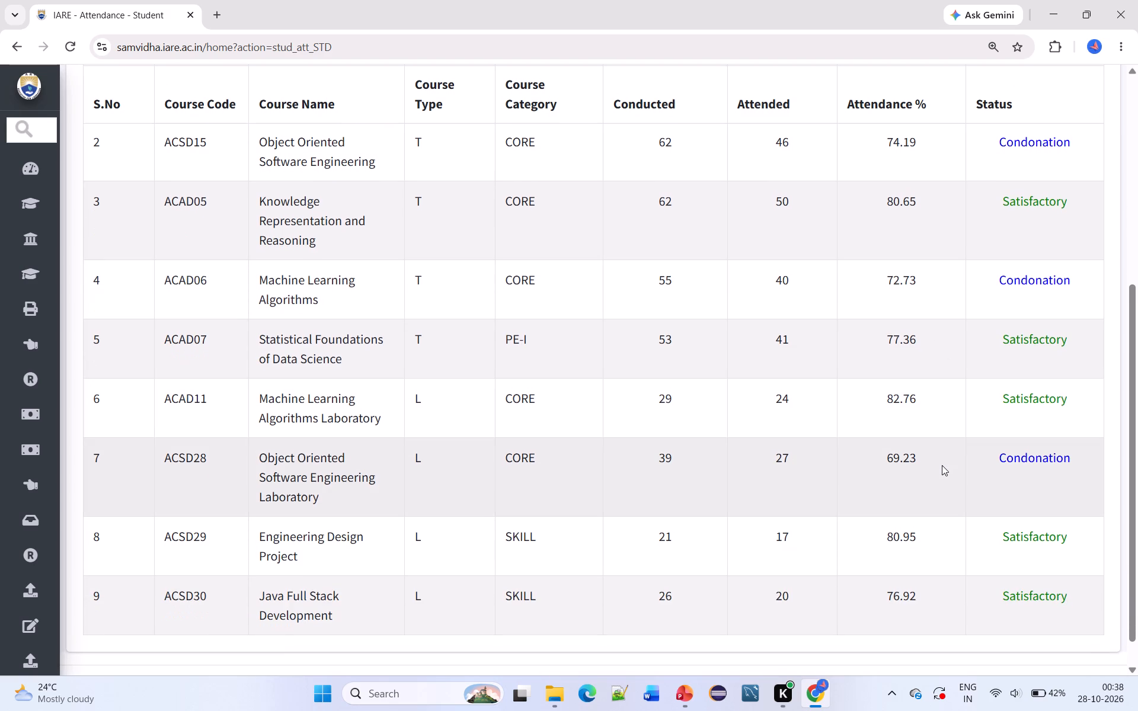
Close the browser and the File Explorer window to get back to the PowerPoint presentation.
left_click(1134, 0)
left_click(1137, 0)
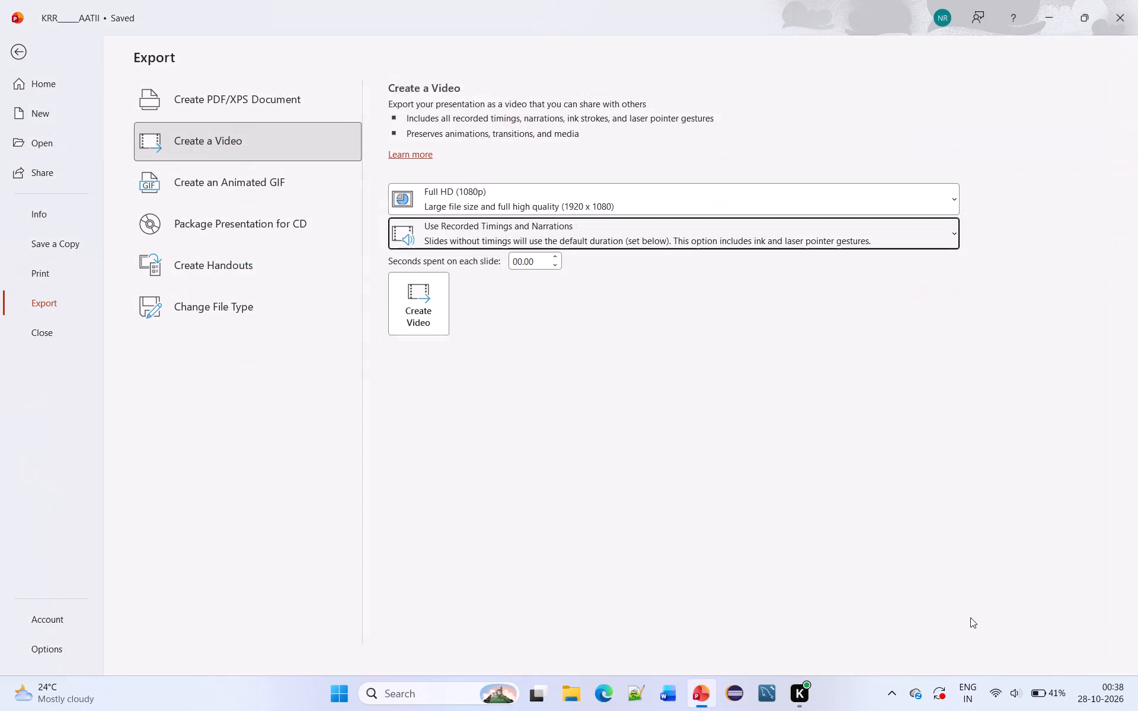